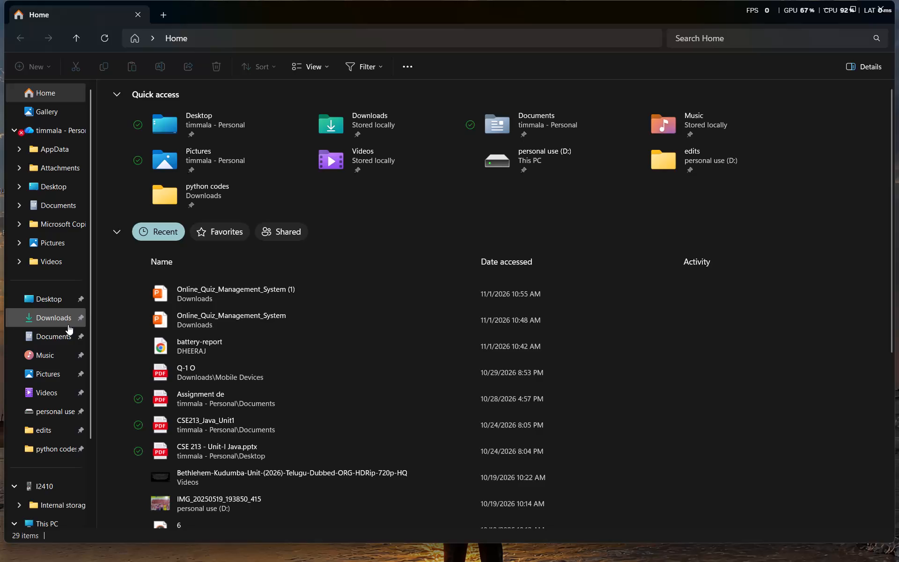
Open the recent presentation Online_Quiz_Management_System (1) from the Downloads folder in WPS Office.
{"action": "double_click", "coordinate": [204, 288]}
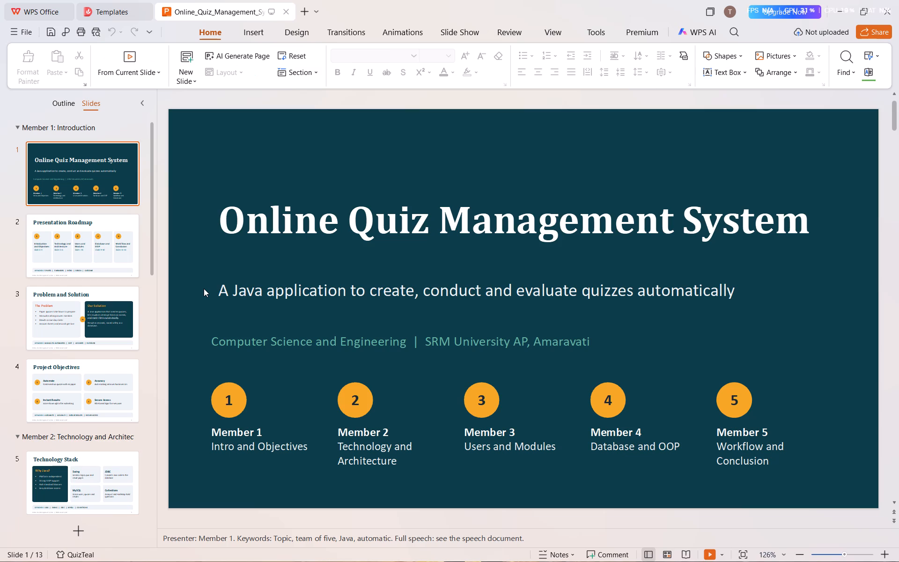
Look through the presentation's slides in order, from the title slide to the Conclusion slide.
{"action": "key", "text": "Down"}
{"action": "key", "text": "Down"}
{"action": "key", "text": "Down"}
{"action": "key", "text": "Down"}
{"action": "key", "text": "Down"}
{"action": "key", "text": "Down"}
{"action": "key", "text": "Down"}
{"action": "key", "text": "Down"}
{"action": "key", "text": "Down"}
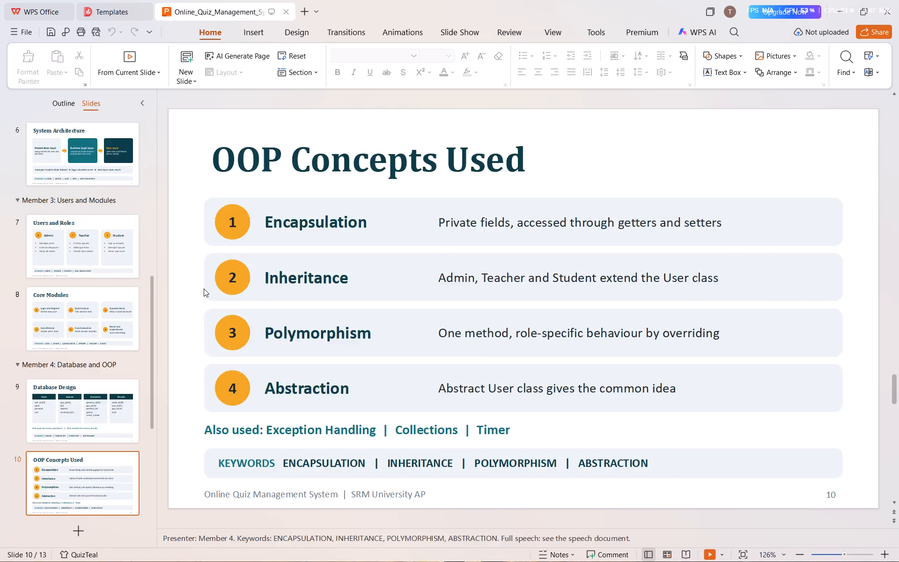
{"action": "key", "text": "Down"}
{"action": "key", "text": "Down"}
{"action": "key", "text": "Down"}
{"action": "key", "text": "Down"}
Review the slides in reverse order, from the Conclusion slide back to the Technology Stack slide.
{"action": "key", "text": "Up"}
{"action": "key", "text": "Up"}
{"action": "key", "text": "Up"}
{"action": "key", "text": "Up"}
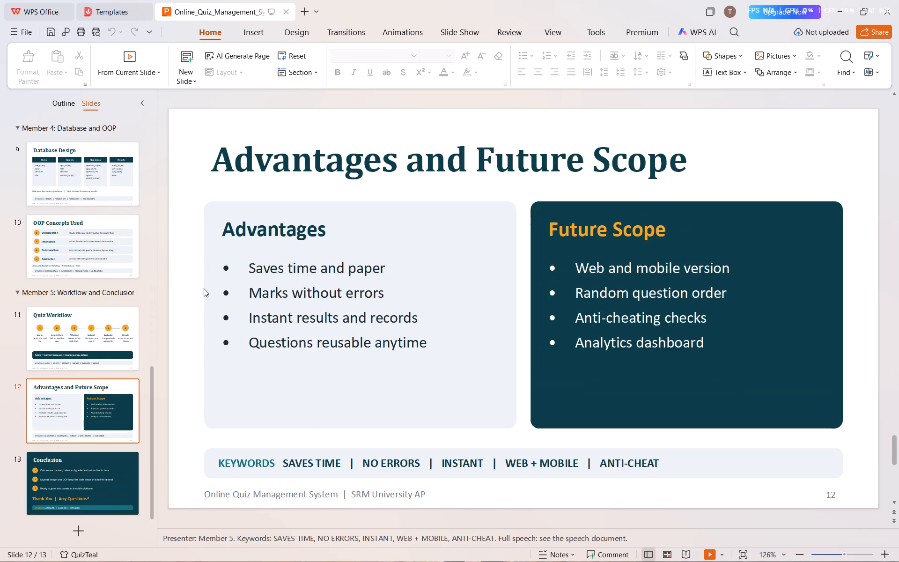
{"action": "key", "text": "Up"}
{"action": "key", "text": "Up"}
{"action": "key", "text": "Up"}
{"action": "key", "text": "Up"}
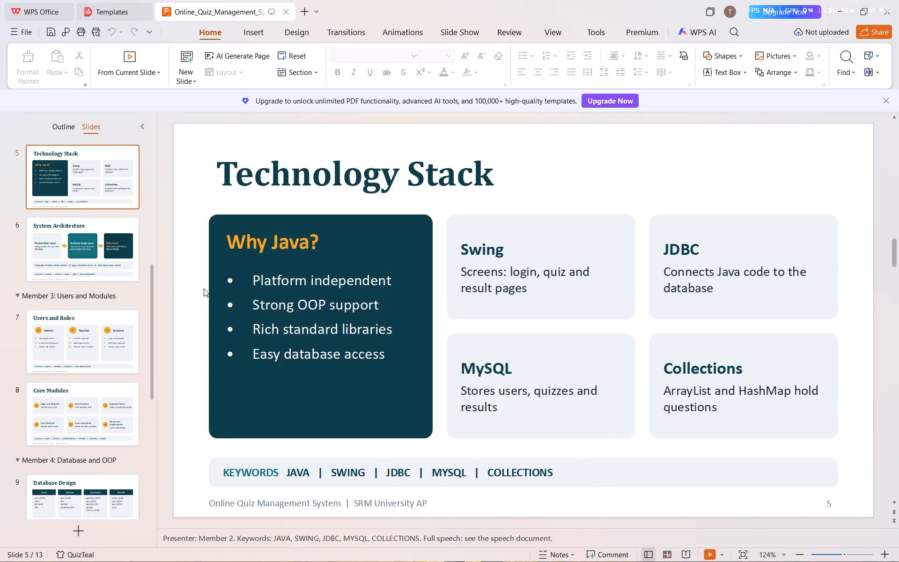
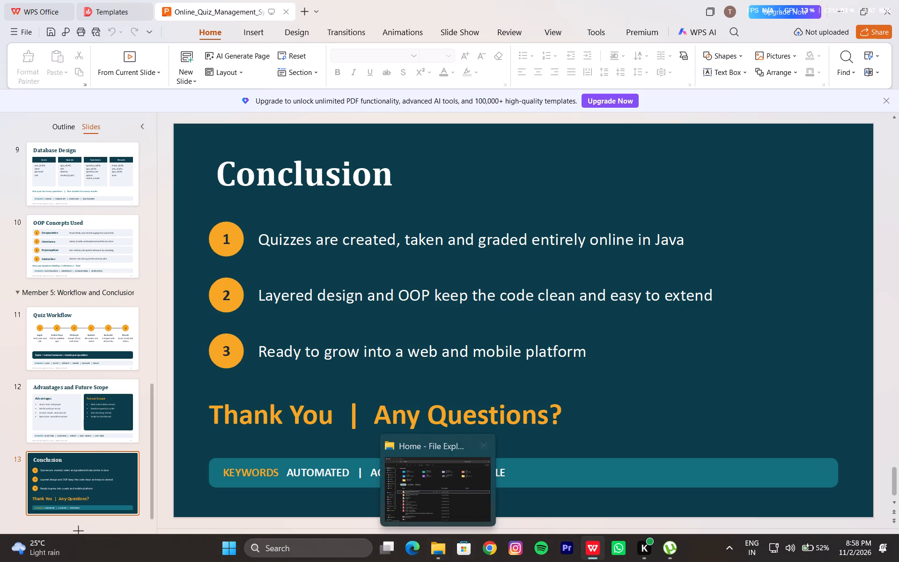
Review the closing slides again, going back from the Conclusion slide and forward to it once more.
{"action": "key", "text": "Up"}
{"action": "key", "text": "Up"}
{"action": "key", "text": "Up"}
{"action": "key", "text": "Up"}
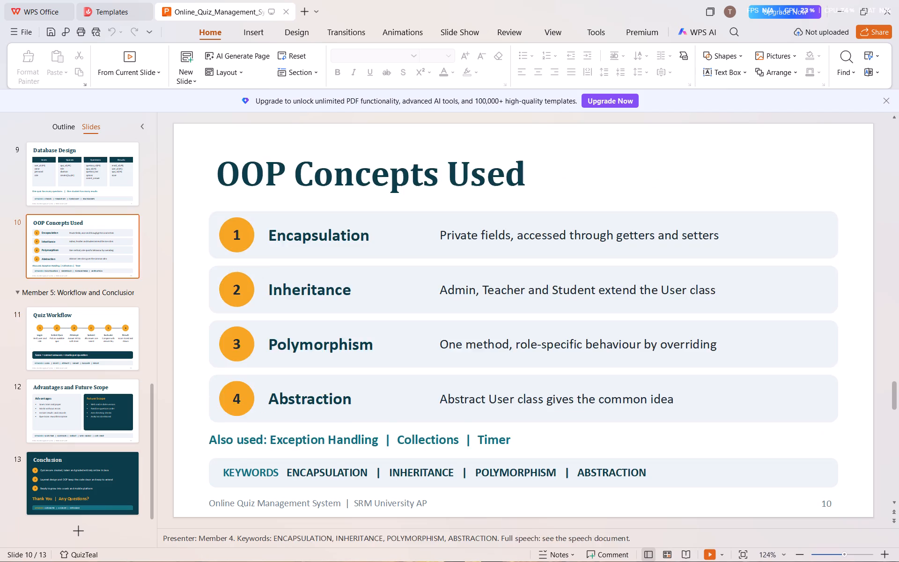
{"action": "key", "text": "Up"}
{"action": "key", "text": "Up"}
{"action": "key", "text": "Down"}
{"action": "key", "text": "Down"}
{"action": "key", "text": "Down"}
{"action": "key", "text": "Down"}
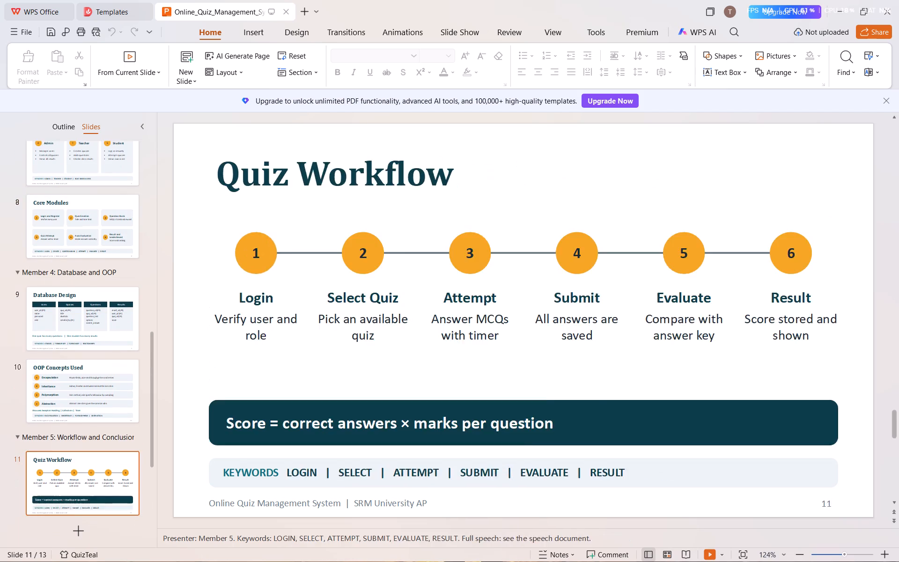
{"action": "key", "text": "Down"}
{"action": "key", "text": "Down"}
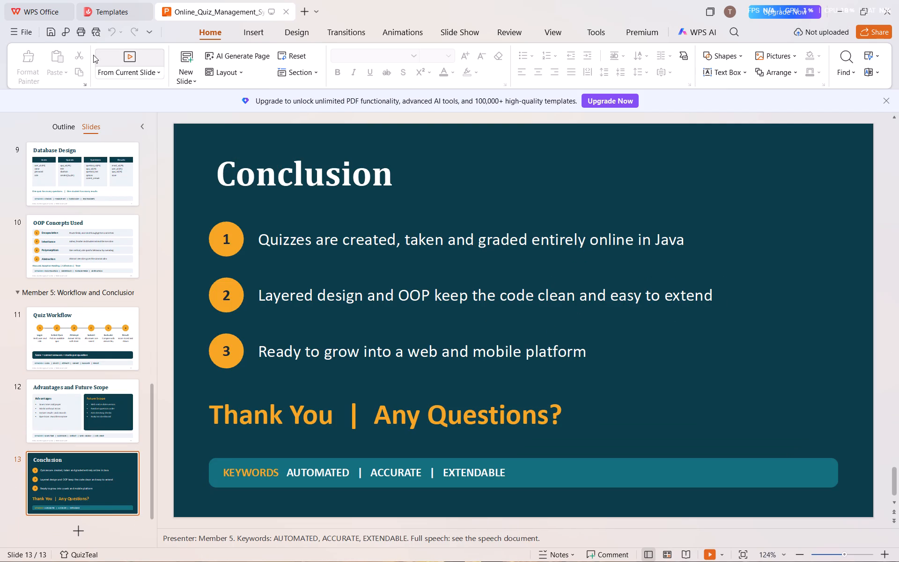
Add a new blank slide after the Conclusion slide and select it.
{"action": "left_click", "coordinate": [194, 72]}
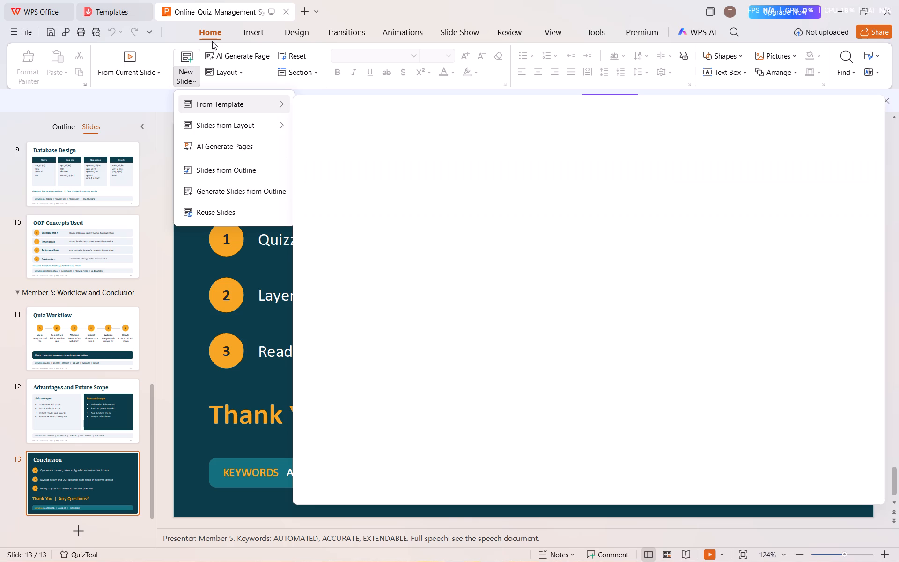
{"action": "scroll", "coordinate": [93, 416], "scroll_direction": "down", "scroll_amount": 3}
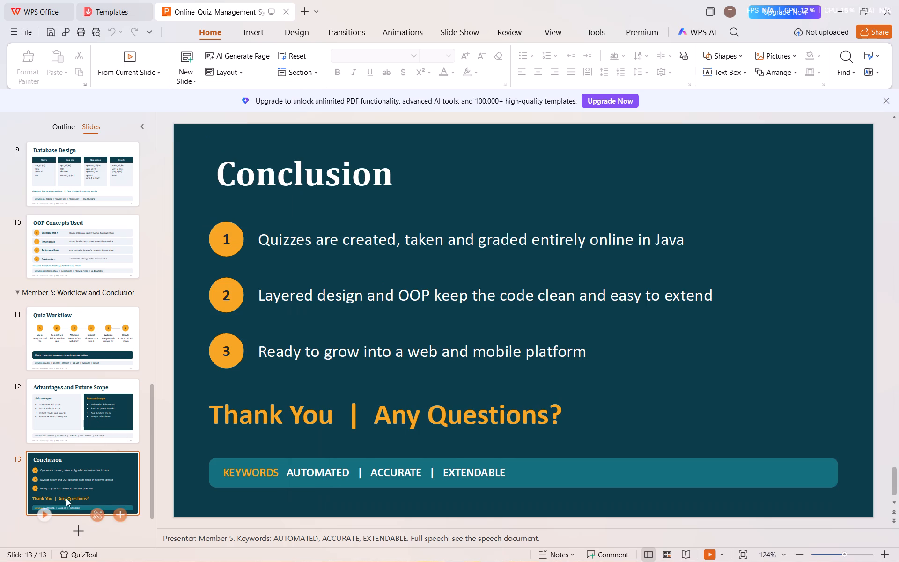
{"action": "left_click", "coordinate": [189, 61]}
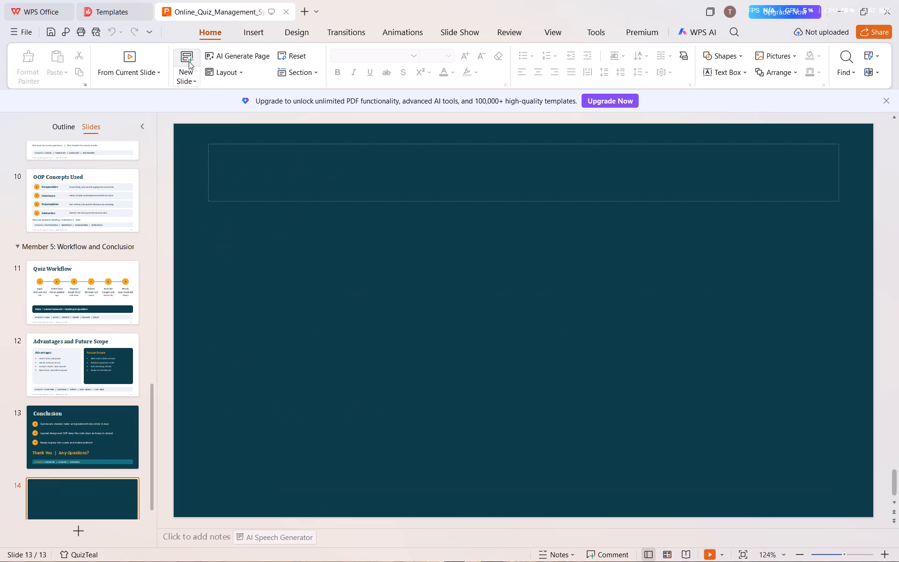
{"action": "scroll", "coordinate": [75, 421], "scroll_direction": "down", "scroll_amount": 2}
{"action": "left_click", "coordinate": [50, 503]}
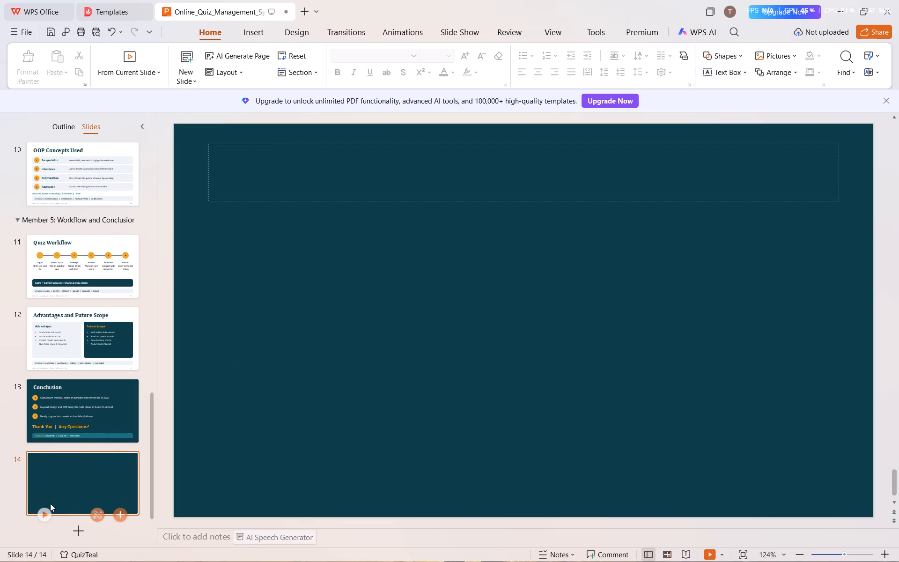
{"action": "left_click", "coordinate": [245, 371]}
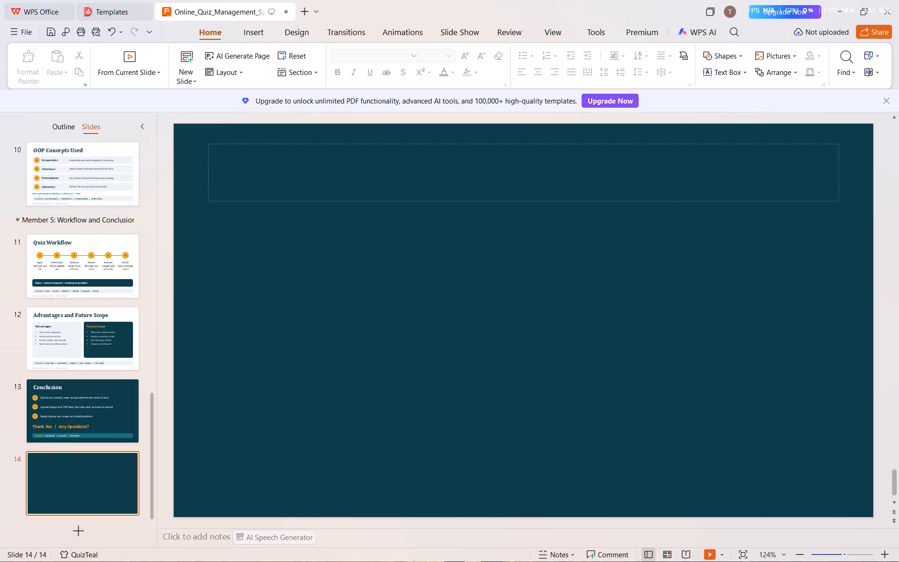
{"action": "left_click", "coordinate": [74, 491]}
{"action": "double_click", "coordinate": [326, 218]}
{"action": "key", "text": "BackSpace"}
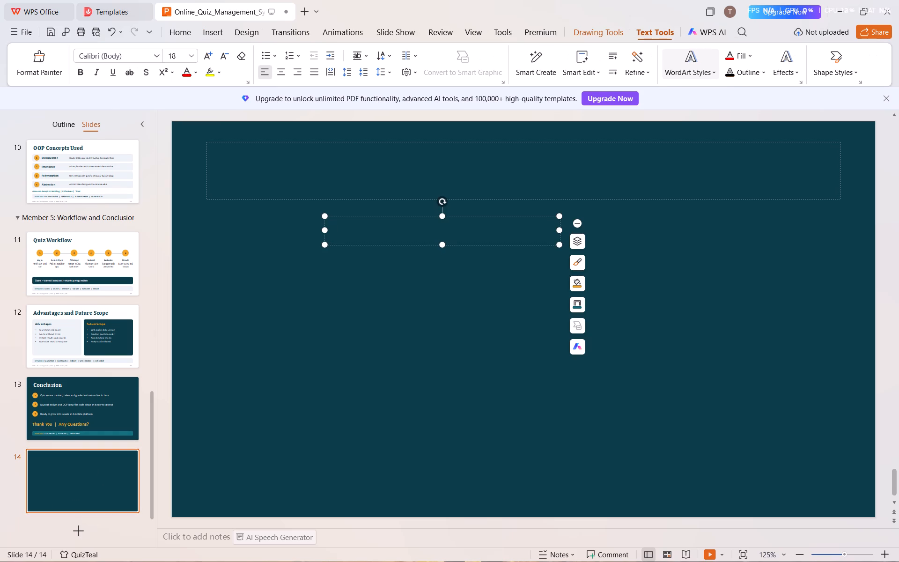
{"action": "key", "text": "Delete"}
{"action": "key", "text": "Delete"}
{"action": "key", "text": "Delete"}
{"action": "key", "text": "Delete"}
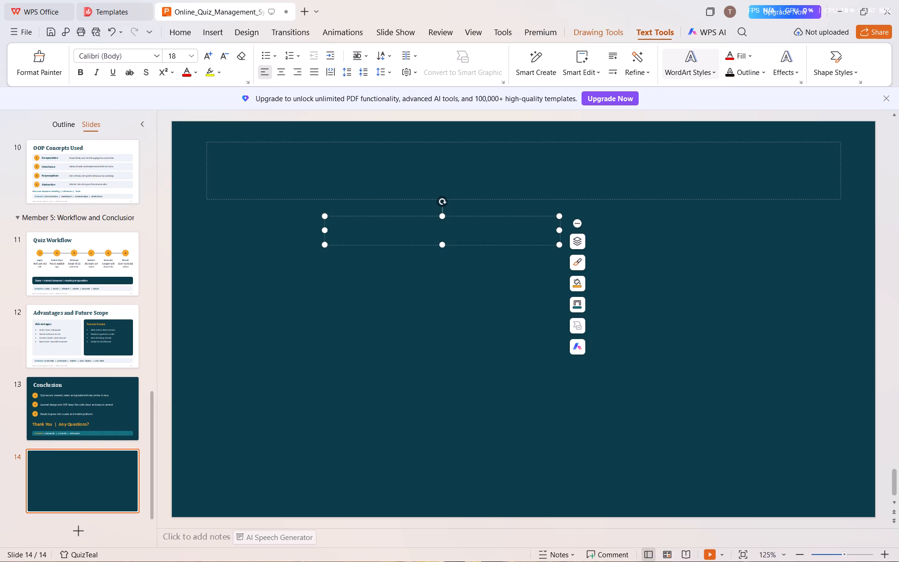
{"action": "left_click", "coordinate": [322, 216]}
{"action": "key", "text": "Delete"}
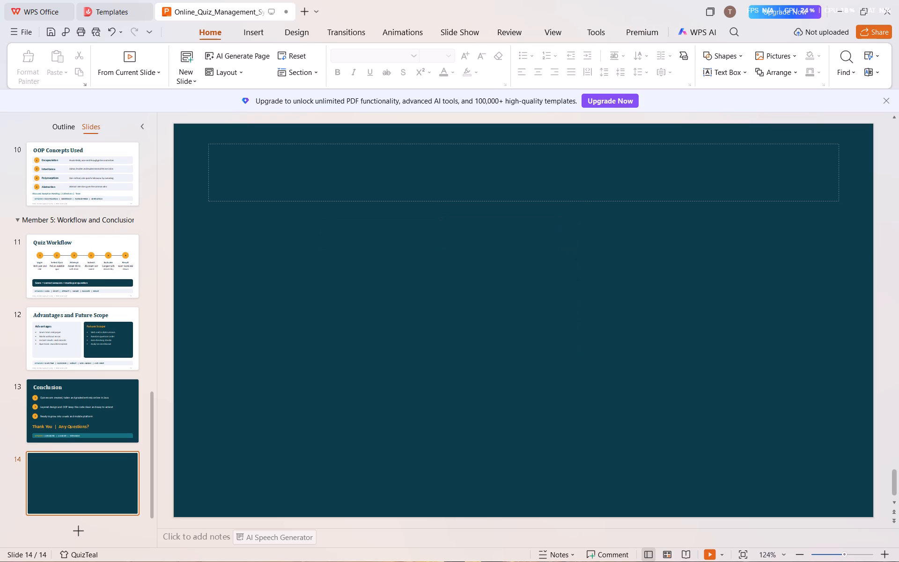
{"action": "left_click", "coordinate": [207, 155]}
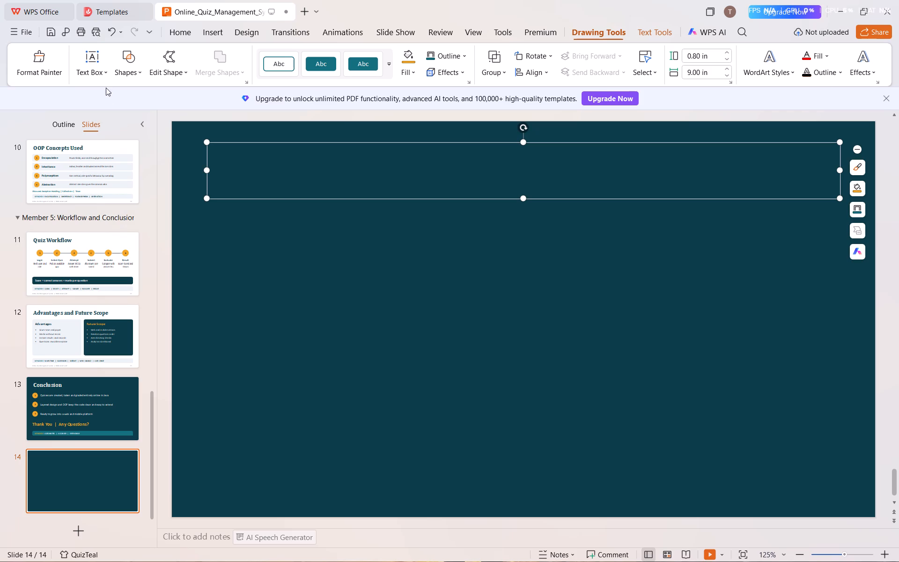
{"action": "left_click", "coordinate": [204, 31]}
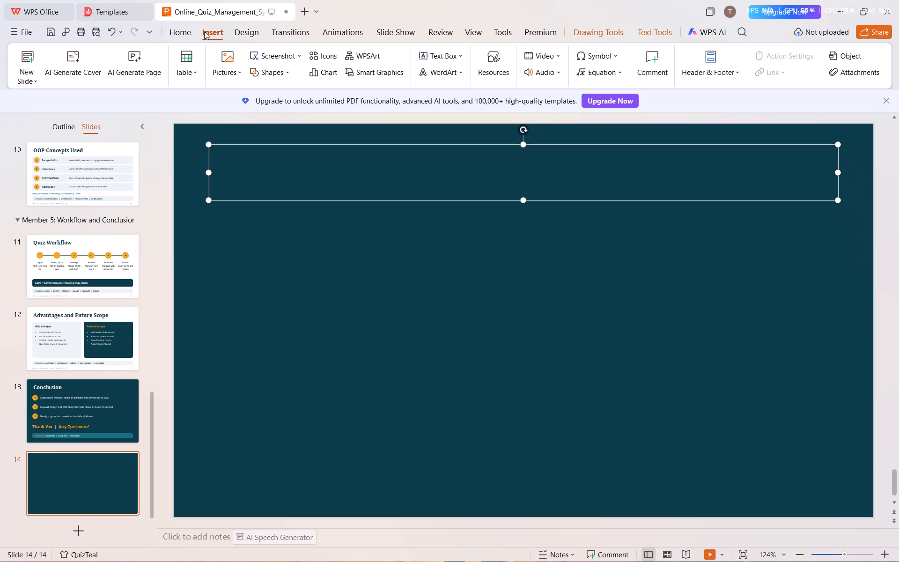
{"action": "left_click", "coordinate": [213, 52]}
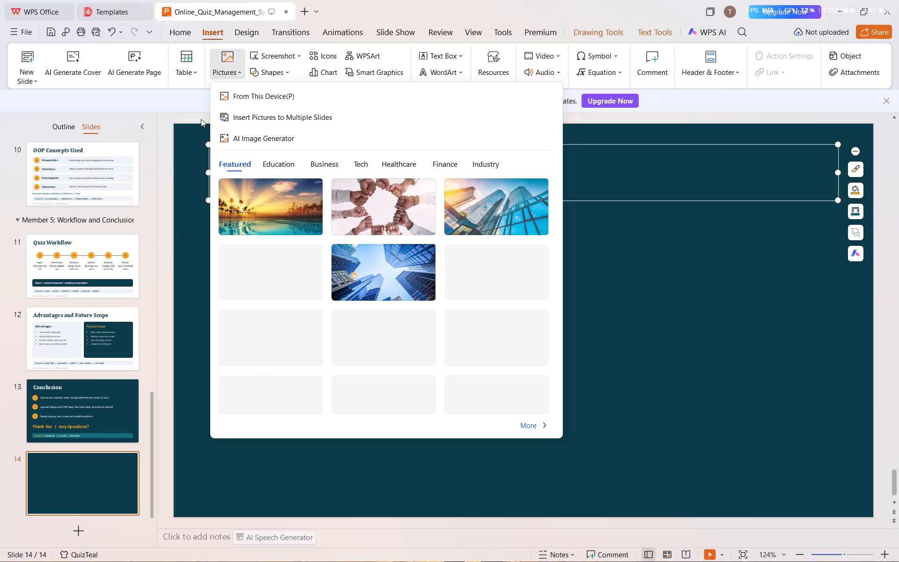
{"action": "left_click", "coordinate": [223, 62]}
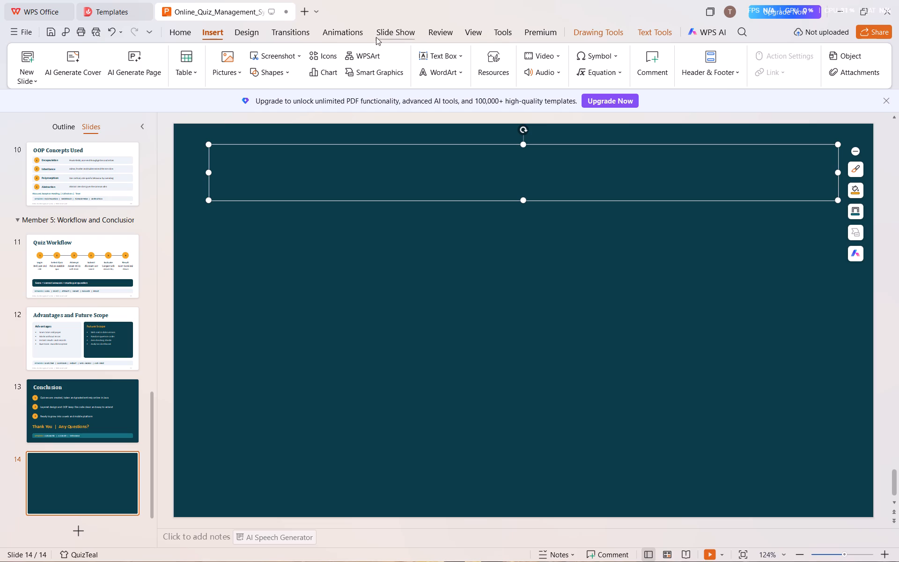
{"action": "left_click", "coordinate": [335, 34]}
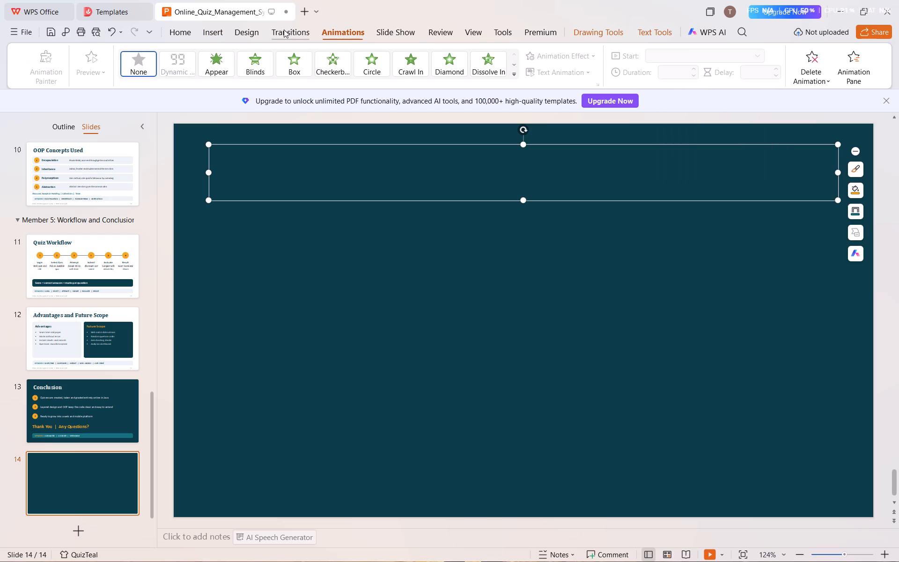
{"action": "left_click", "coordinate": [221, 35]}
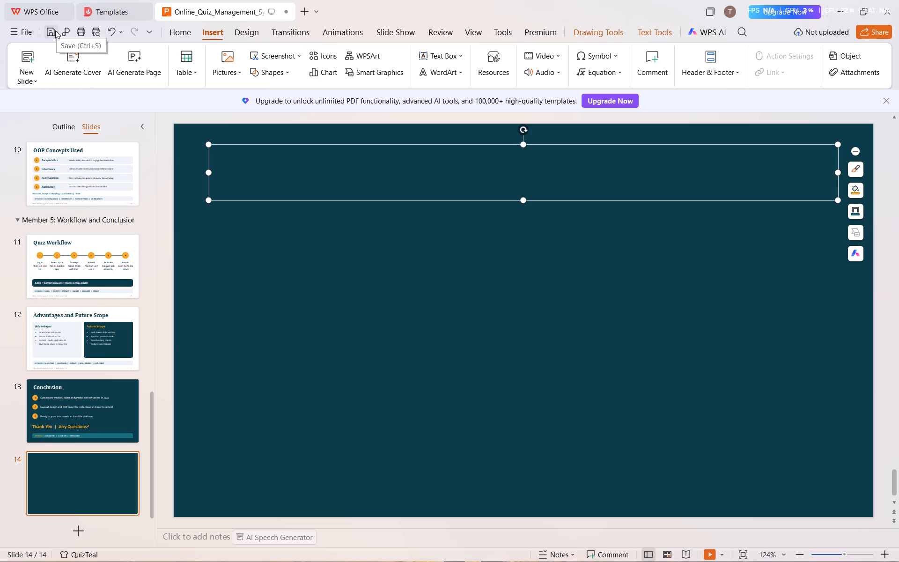
Close the Templates page and return to the quiz presentation.
{"action": "left_click", "coordinate": [97, 5]}
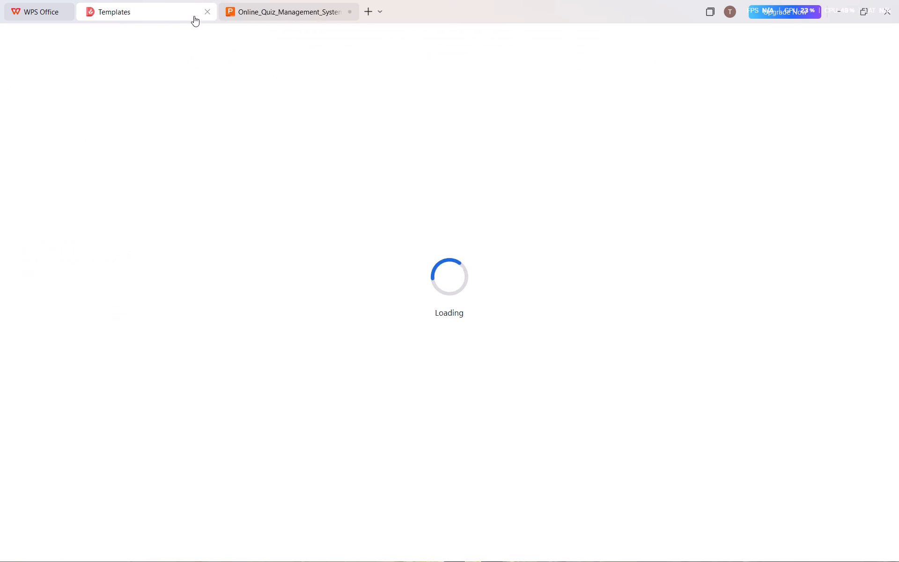
{"action": "left_click", "coordinate": [207, 13]}
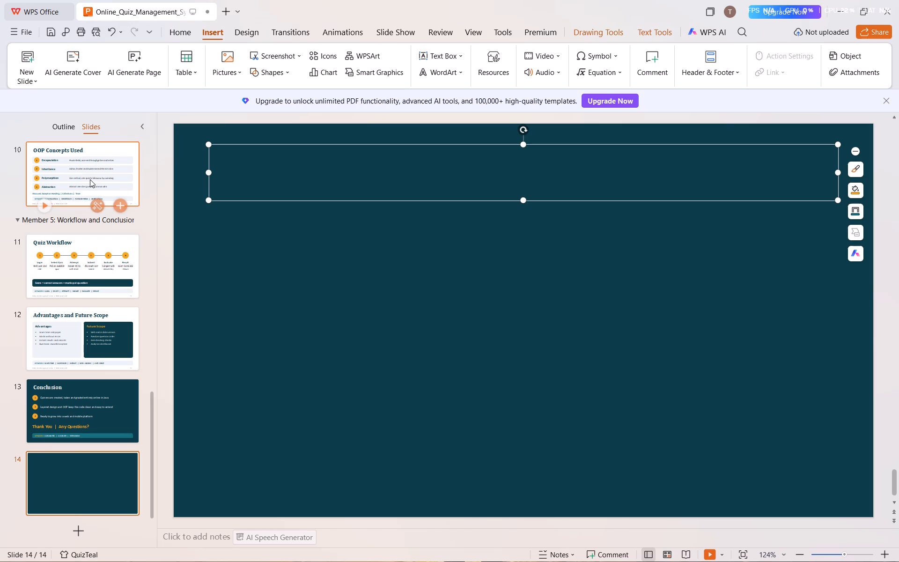
Examine the OOP Concepts Used and Quiz Workflow slides.
{"action": "left_click", "coordinate": [90, 179]}
{"action": "left_click", "coordinate": [71, 261]}
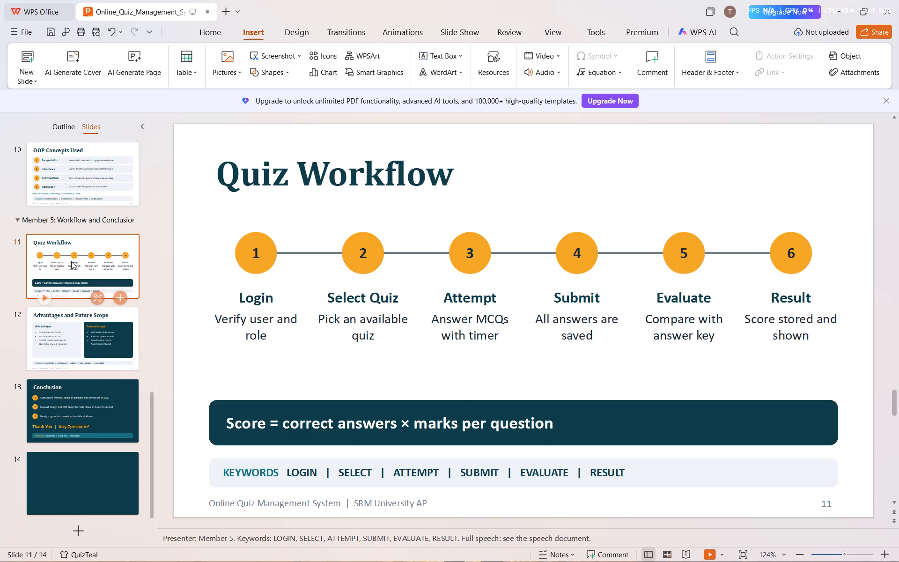
{"action": "left_click", "coordinate": [79, 204]}
{"action": "left_click", "coordinate": [101, 309]}
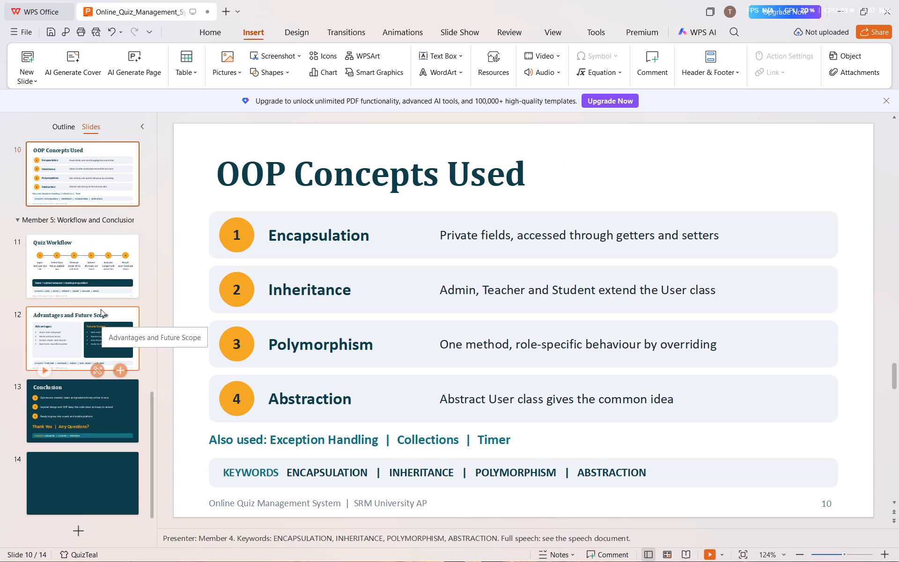
{"action": "left_click", "coordinate": [94, 207]}
{"action": "left_click", "coordinate": [93, 189]}
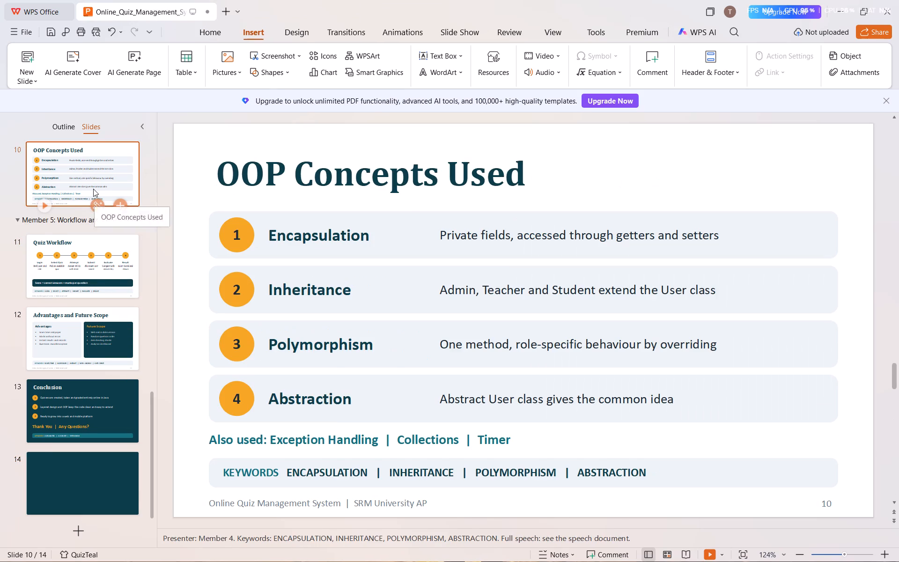
Look through the slides in order from the title slide to the System Architecture slide.
{"action": "scroll", "coordinate": [93, 189], "scroll_direction": "up", "scroll_amount": 16}
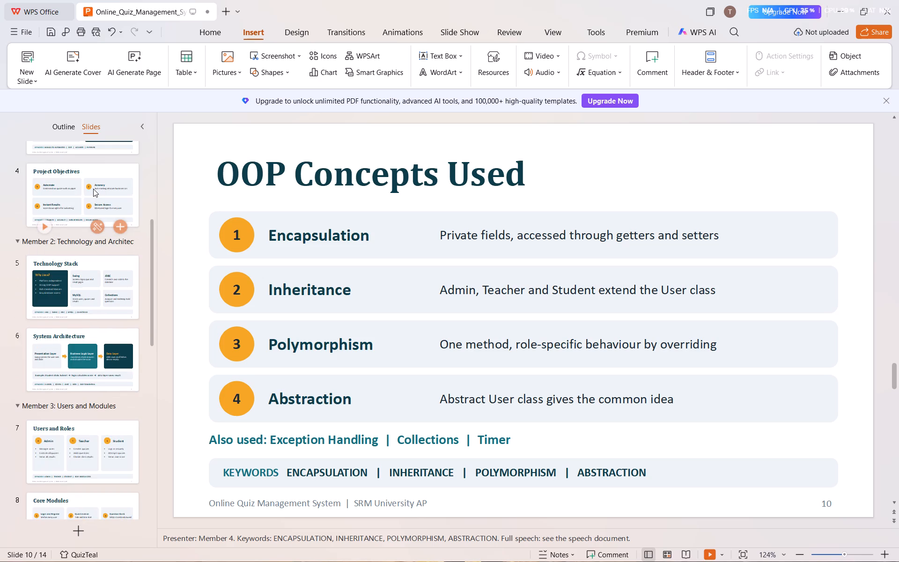
{"action": "scroll", "coordinate": [74, 242], "scroll_direction": "up", "scroll_amount": 7}
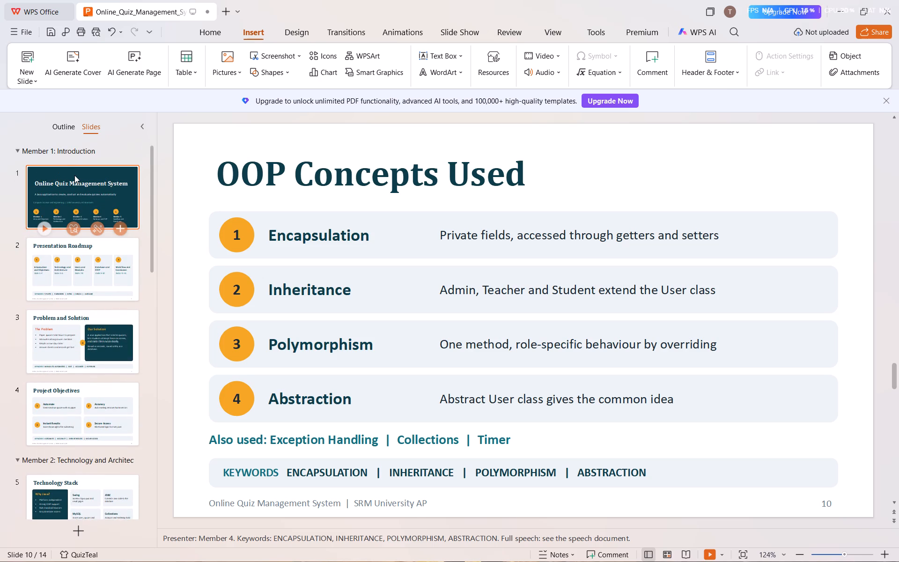
{"action": "left_click", "coordinate": [74, 175]}
{"action": "left_click", "coordinate": [68, 274]}
{"action": "scroll", "coordinate": [68, 274], "scroll_direction": "down", "scroll_amount": 1, "text": "ctrl"}
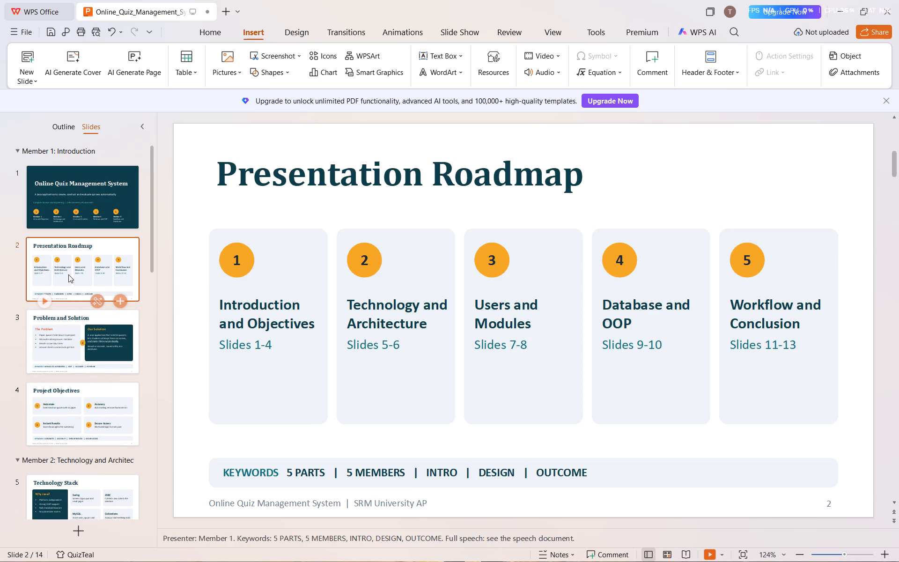
{"action": "scroll", "coordinate": [68, 274], "scroll_direction": "down", "scroll_amount": 1, "text": "ctrl"}
{"action": "left_click", "coordinate": [61, 350]}
{"action": "scroll", "coordinate": [61, 350], "scroll_direction": "down", "scroll_amount": 1}
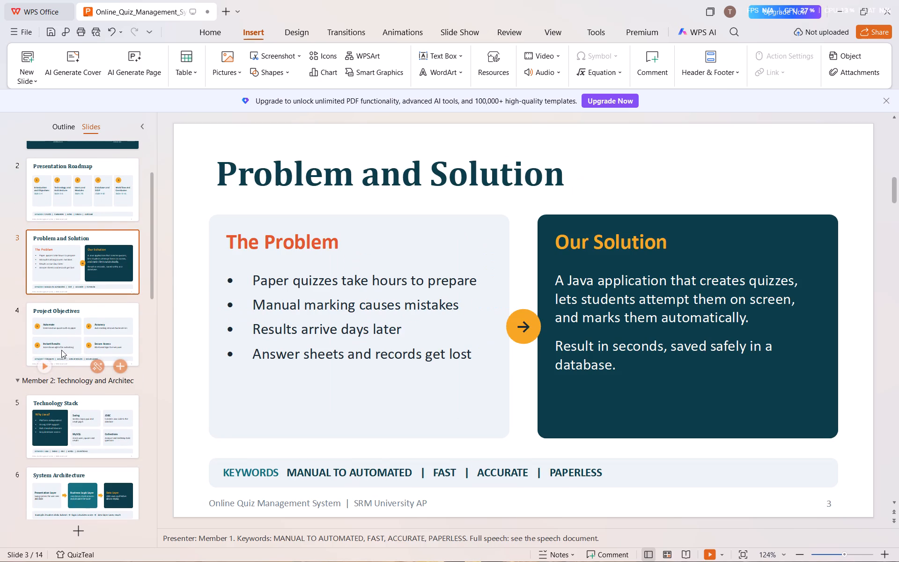
{"action": "left_click", "coordinate": [68, 327]}
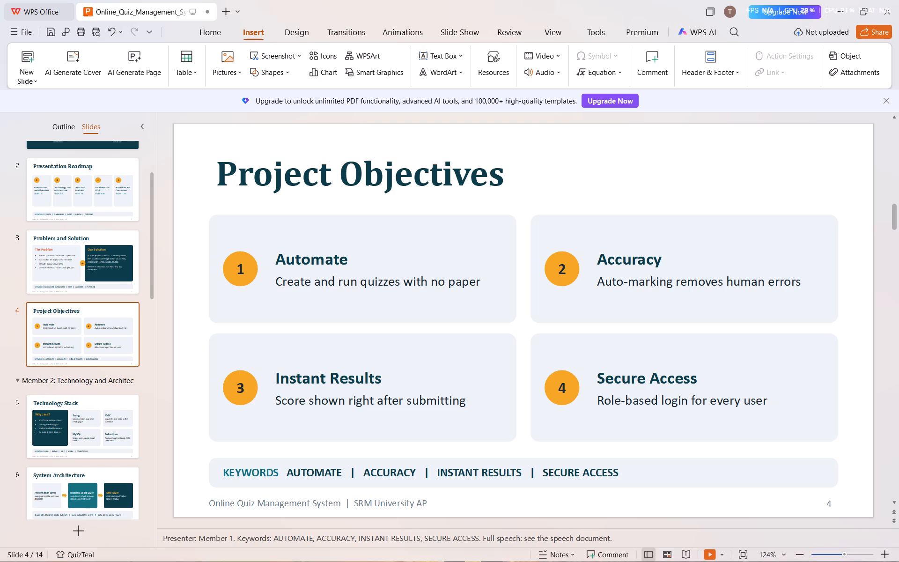
{"action": "left_click", "coordinate": [98, 423]}
{"action": "scroll", "coordinate": [98, 423], "scroll_direction": "down", "scroll_amount": 1}
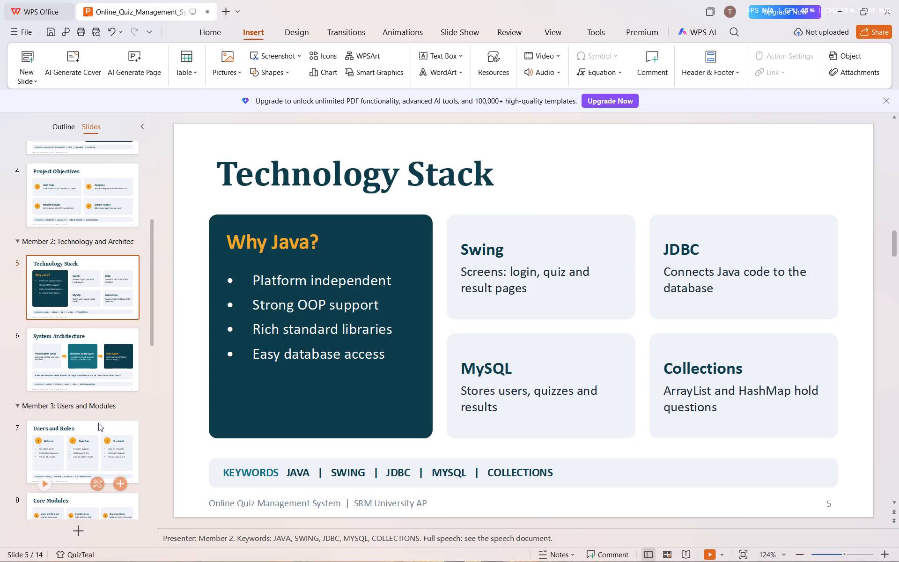
{"action": "scroll", "coordinate": [98, 423], "scroll_direction": "down", "scroll_amount": 1}
{"action": "left_click", "coordinate": [91, 351]}
{"action": "scroll", "coordinate": [91, 351], "scroll_direction": "down", "scroll_amount": 1}
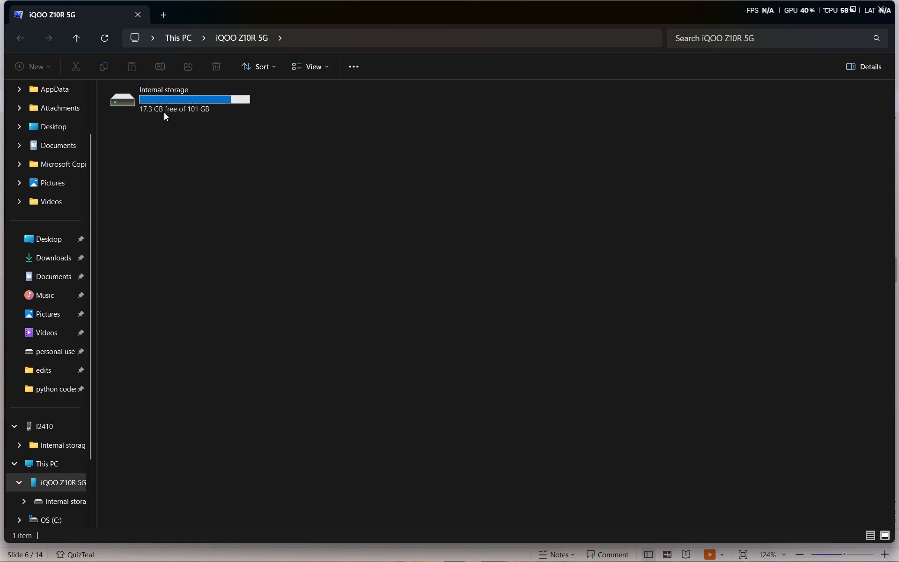
Look through the files of the Download folder in the phone's internal storage.
{"action": "double_click", "coordinate": [165, 110]}
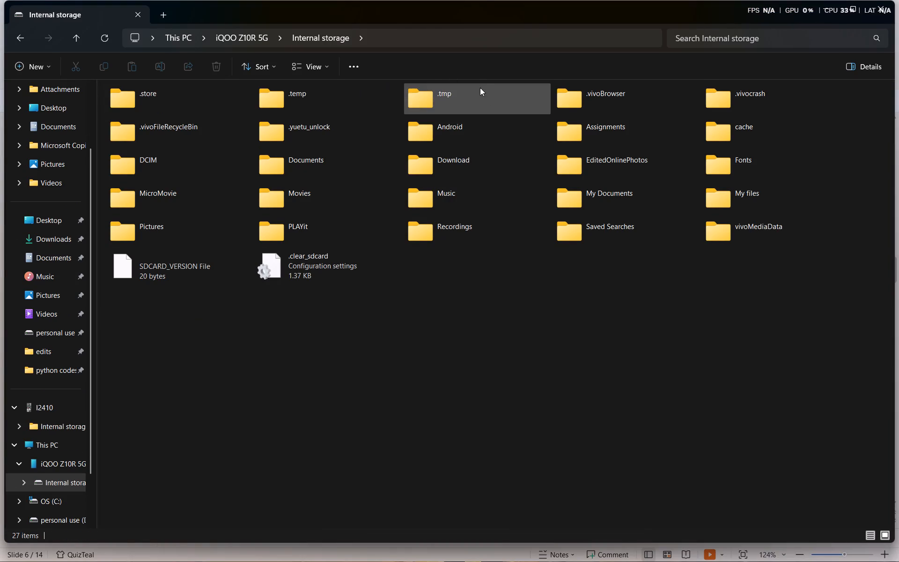
{"action": "double_click", "coordinate": [484, 164]}
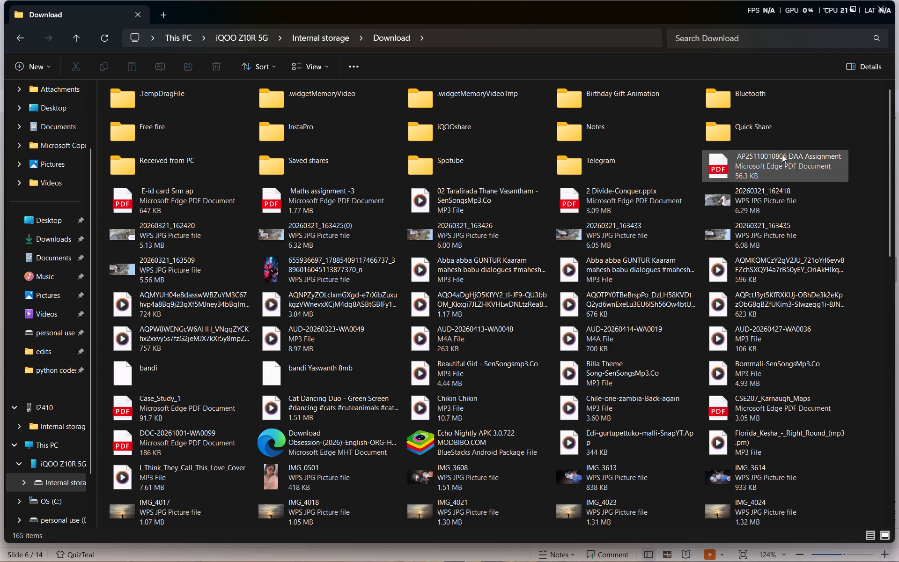
{"action": "scroll", "coordinate": [329, 346], "scroll_direction": "down", "scroll_amount": 1}
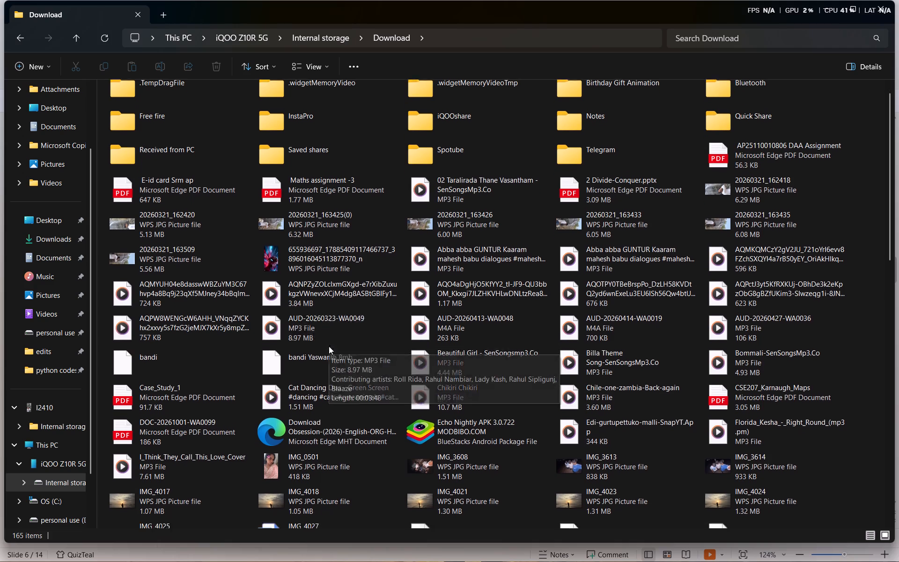
{"action": "scroll", "coordinate": [329, 346], "scroll_direction": "down", "scroll_amount": 2}
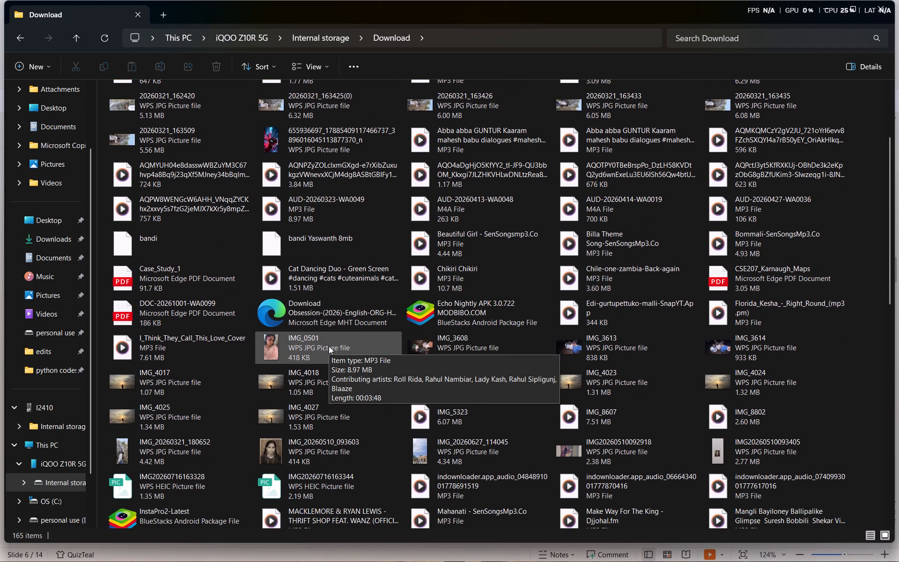
{"action": "scroll", "coordinate": [329, 346], "scroll_direction": "up", "scroll_amount": 1}
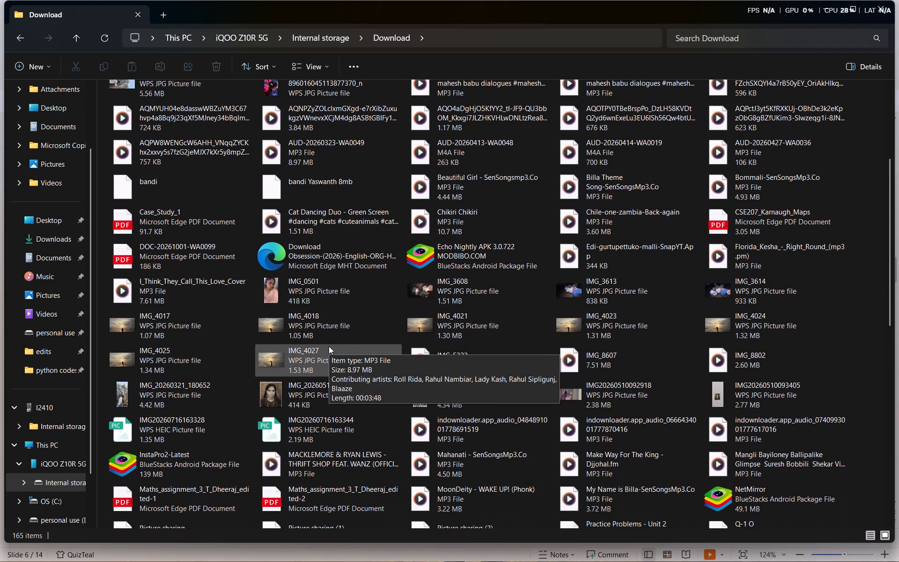
{"action": "scroll", "coordinate": [329, 346], "scroll_direction": "up", "scroll_amount": 2}
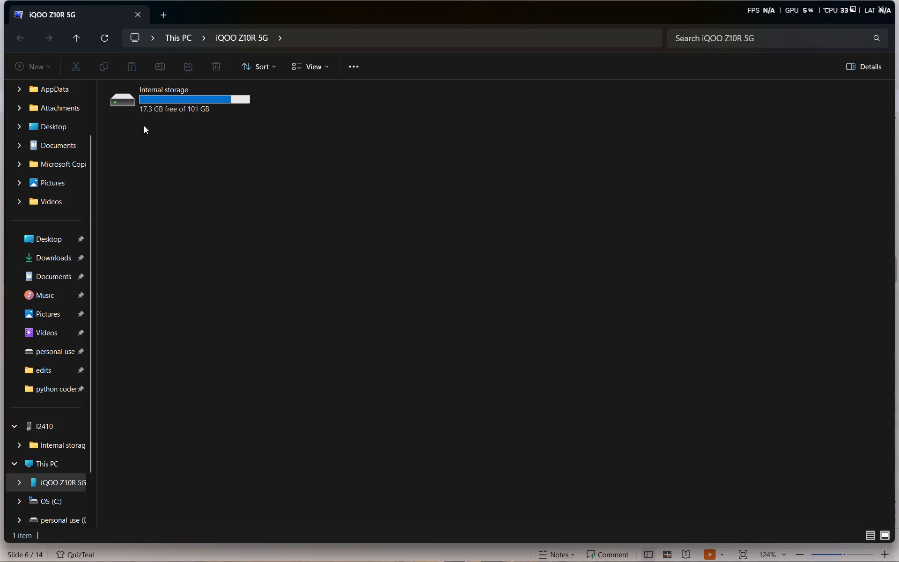
Search the phone's Download folder for "hamst" and copy the hamster thank-you video into the computer's Downloads folder.
{"action": "double_click", "coordinate": [149, 114]}
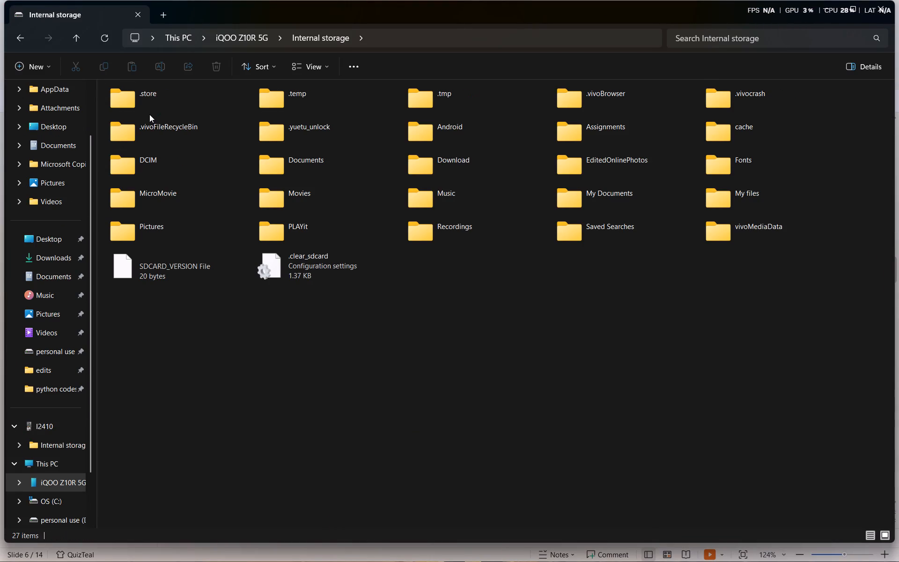
{"action": "double_click", "coordinate": [442, 151]}
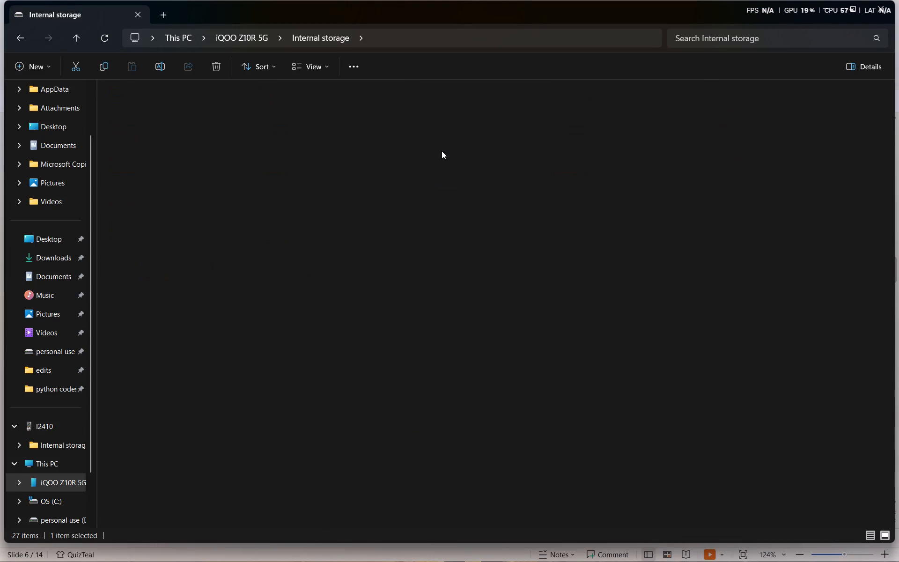
{"action": "left_click", "coordinate": [729, 43]}
{"action": "type", "text": "ham"}
{"action": "type", "text": "st"}
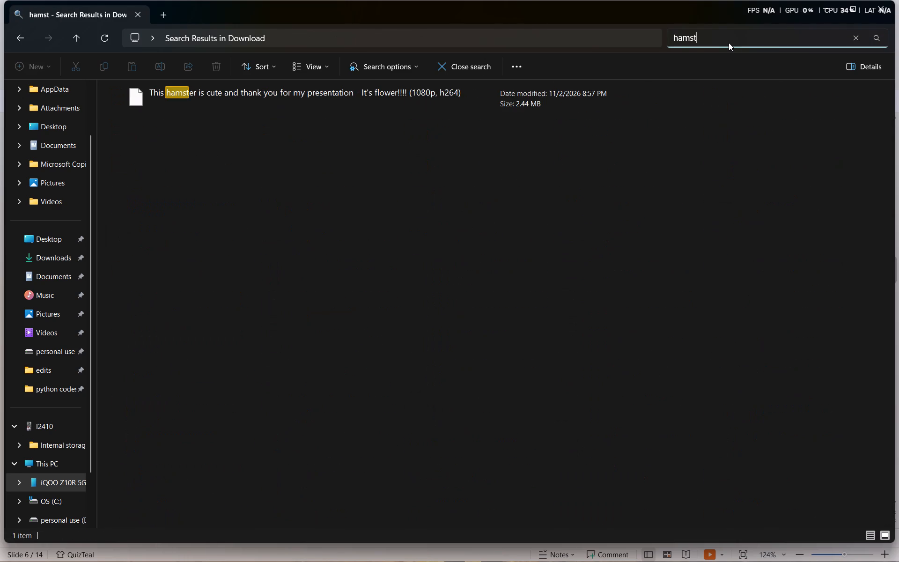
{"action": "left_click", "coordinate": [436, 96]}
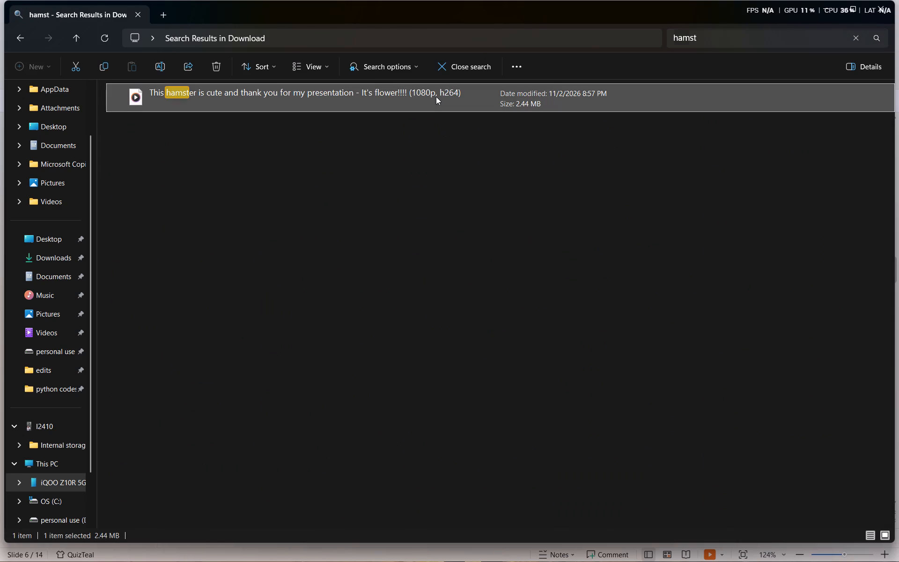
{"action": "left_click", "coordinate": [104, 69]}
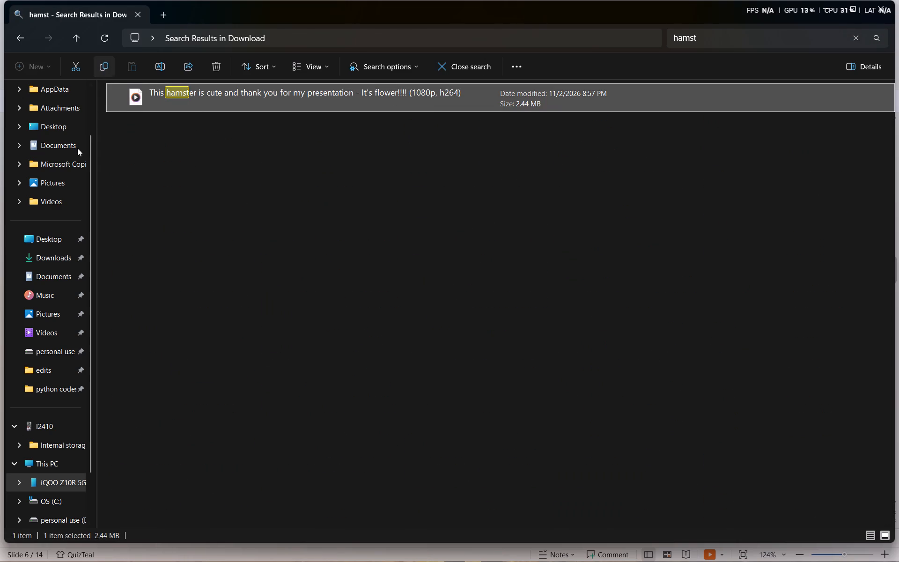
{"action": "left_click", "coordinate": [46, 258]}
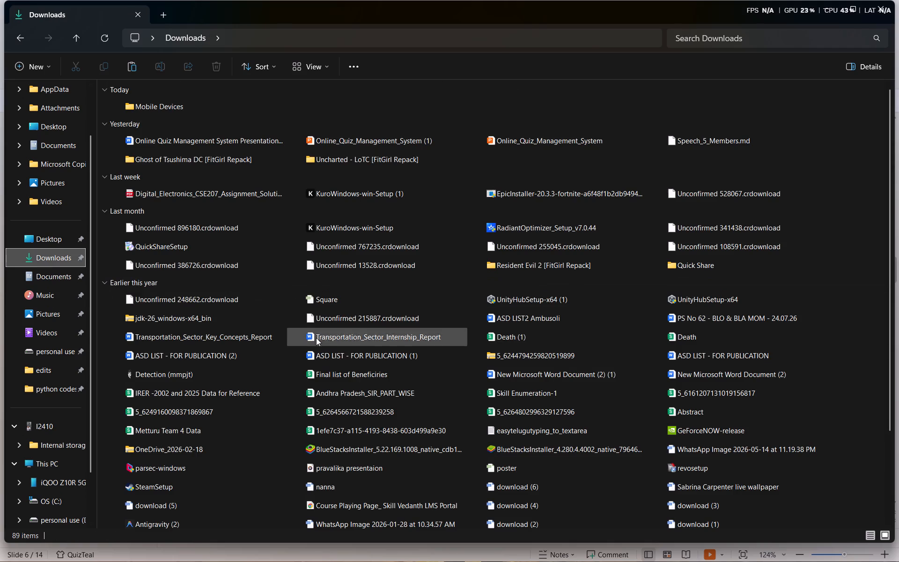
{"action": "key", "text": "ctrl+v"}
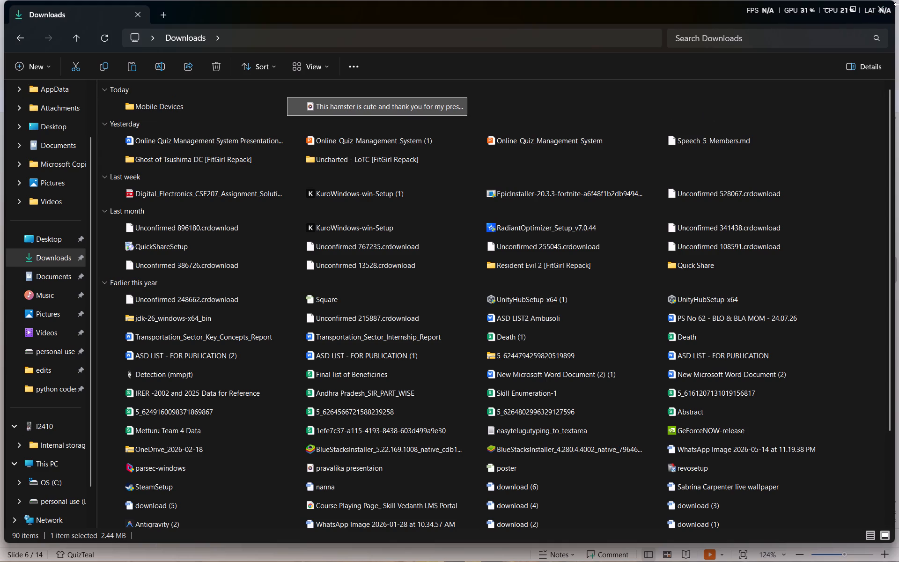
{"action": "left_click", "coordinate": [892, 6]}
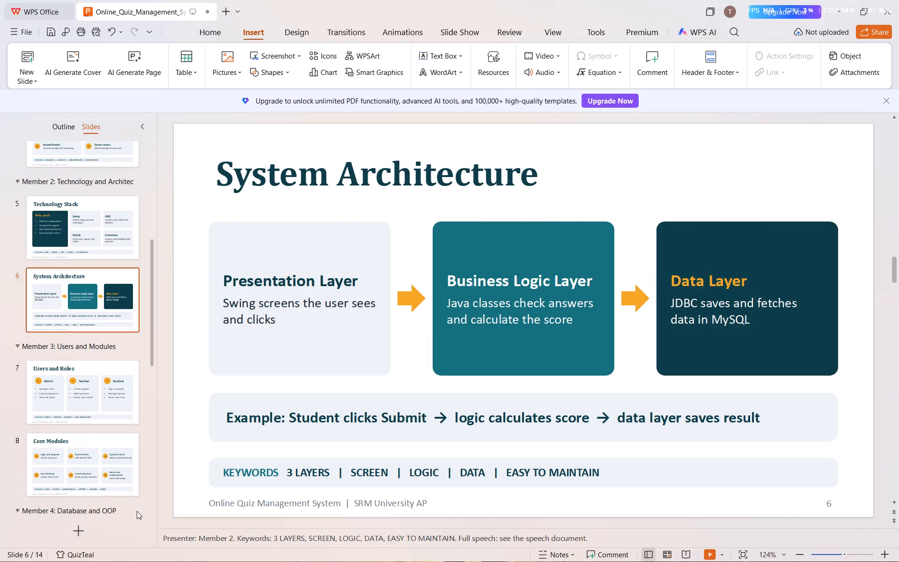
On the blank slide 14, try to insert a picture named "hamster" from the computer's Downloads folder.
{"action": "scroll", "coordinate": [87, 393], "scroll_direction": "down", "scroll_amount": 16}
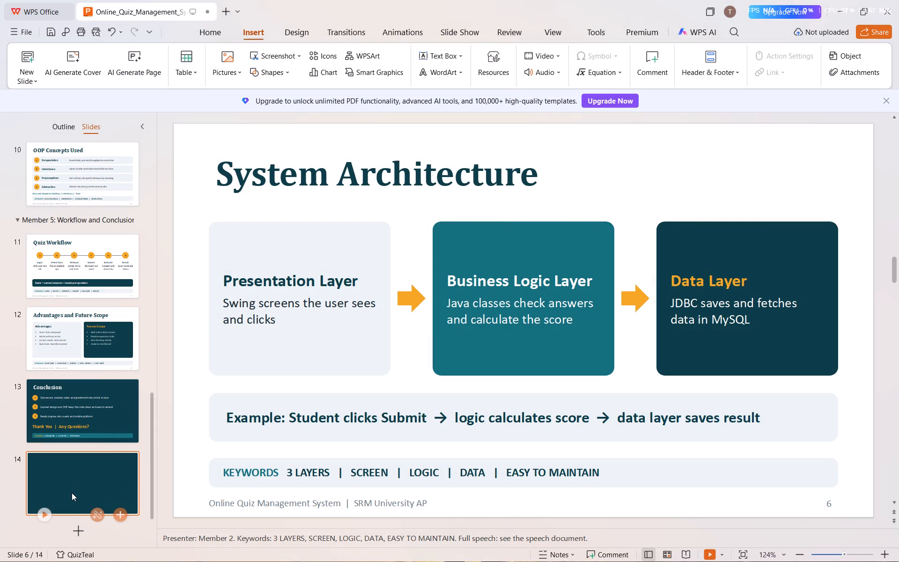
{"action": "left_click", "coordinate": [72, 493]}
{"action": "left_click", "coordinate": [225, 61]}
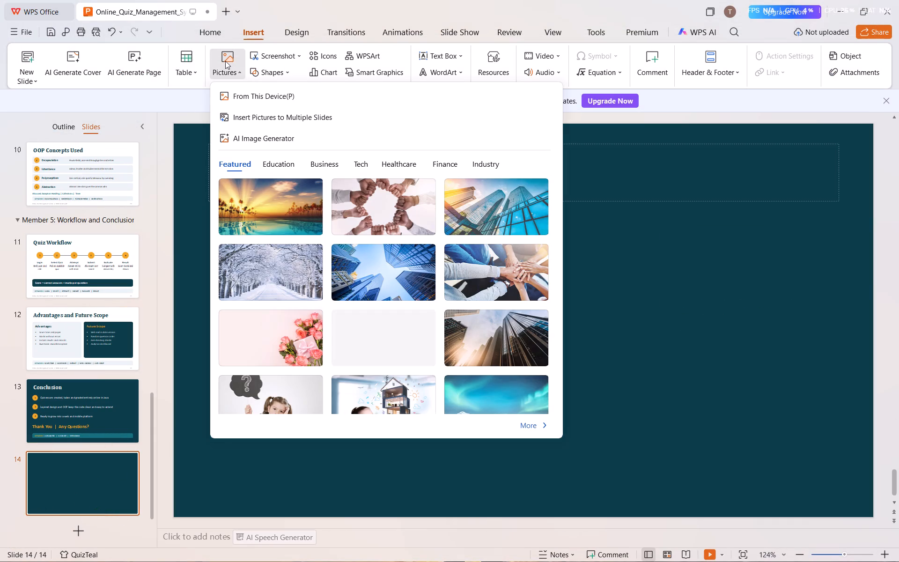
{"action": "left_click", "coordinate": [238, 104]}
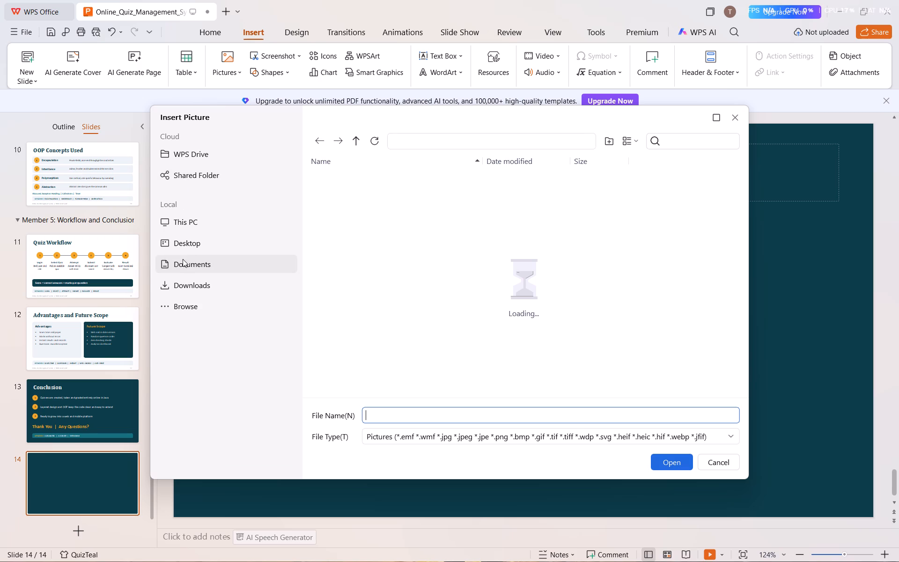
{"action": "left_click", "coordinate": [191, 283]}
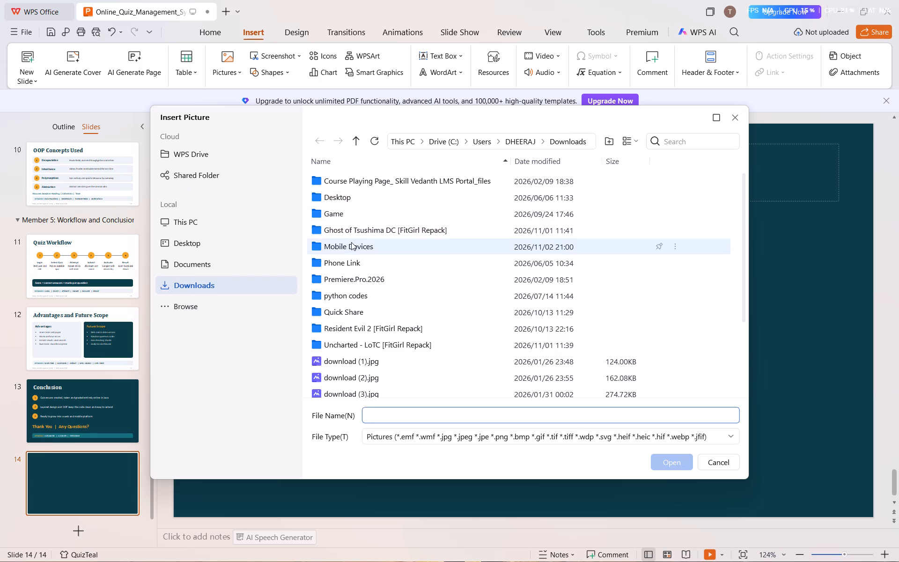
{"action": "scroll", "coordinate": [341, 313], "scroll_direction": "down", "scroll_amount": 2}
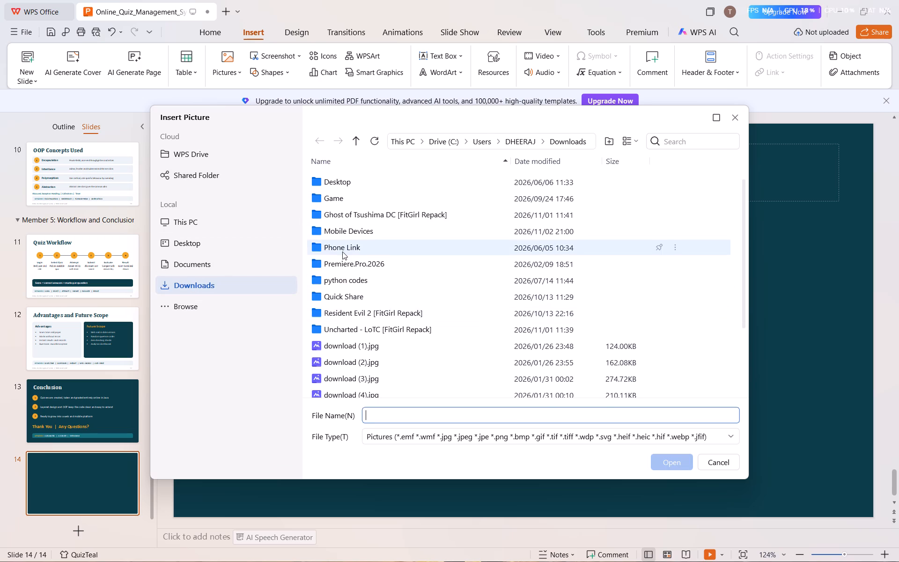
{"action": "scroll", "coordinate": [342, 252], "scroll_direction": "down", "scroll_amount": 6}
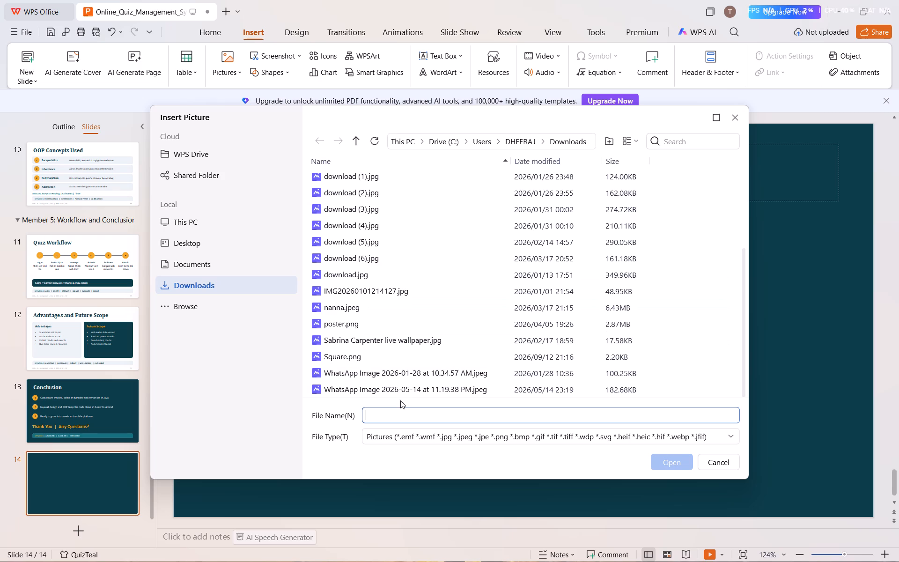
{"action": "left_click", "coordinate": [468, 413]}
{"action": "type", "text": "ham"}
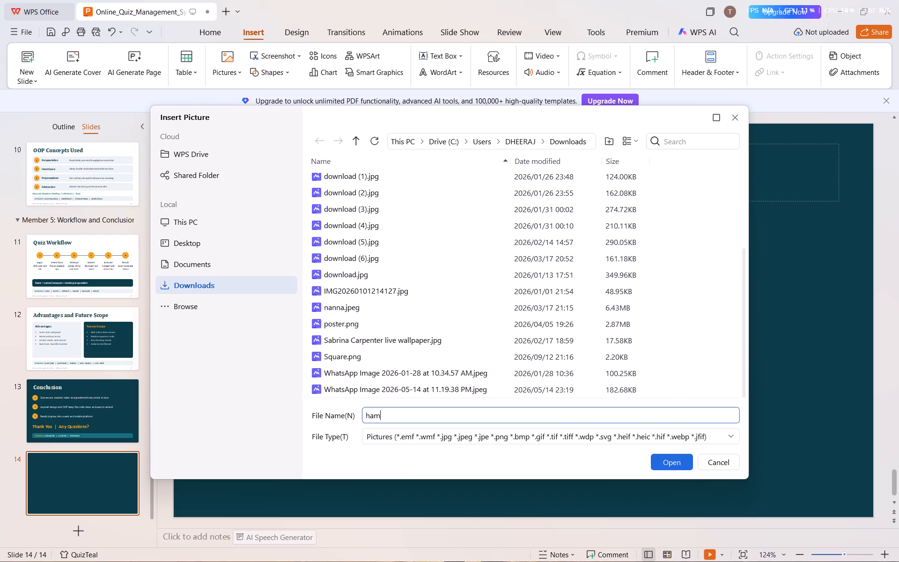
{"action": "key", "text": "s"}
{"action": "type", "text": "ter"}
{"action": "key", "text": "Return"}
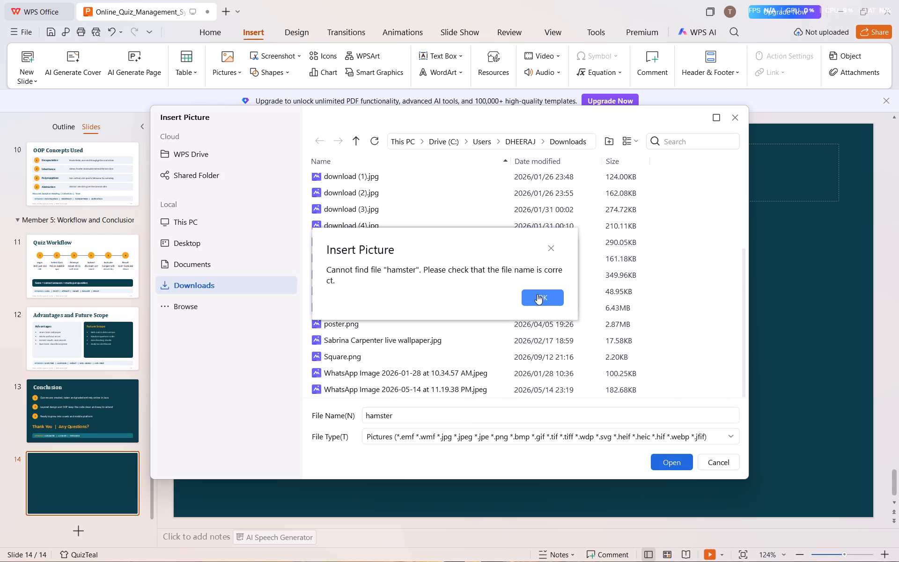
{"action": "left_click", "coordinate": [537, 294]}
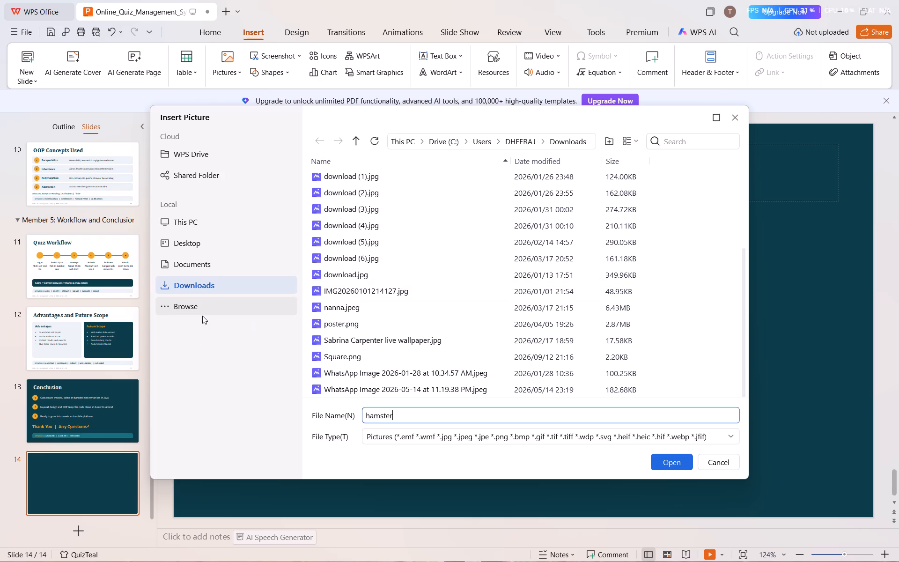
Browse the computer for the picture to insert, looking through the Downloads folder for the hamster file.
{"action": "left_click", "coordinate": [202, 316]}
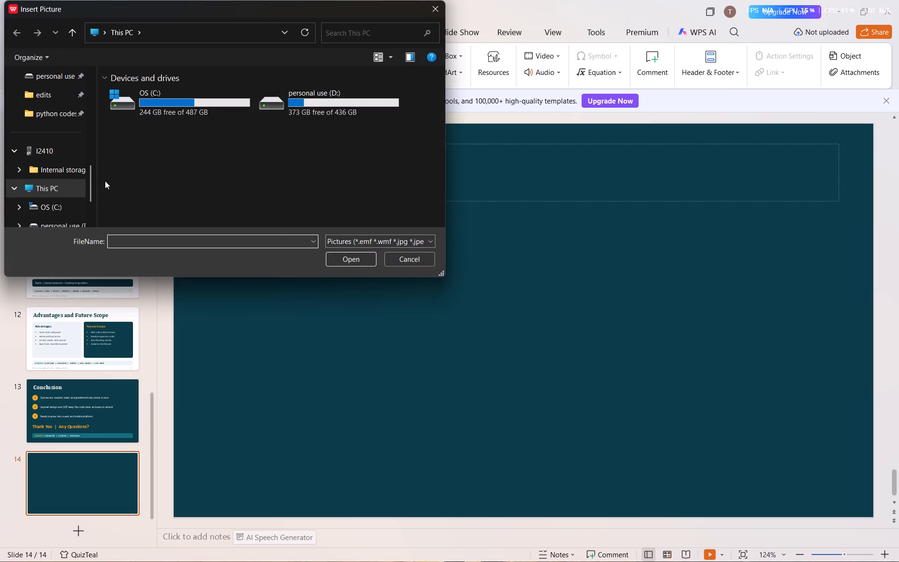
{"action": "scroll", "coordinate": [87, 199], "scroll_direction": "down", "scroll_amount": 1}
{"action": "scroll", "coordinate": [71, 156], "scroll_direction": "up", "scroll_amount": 1}
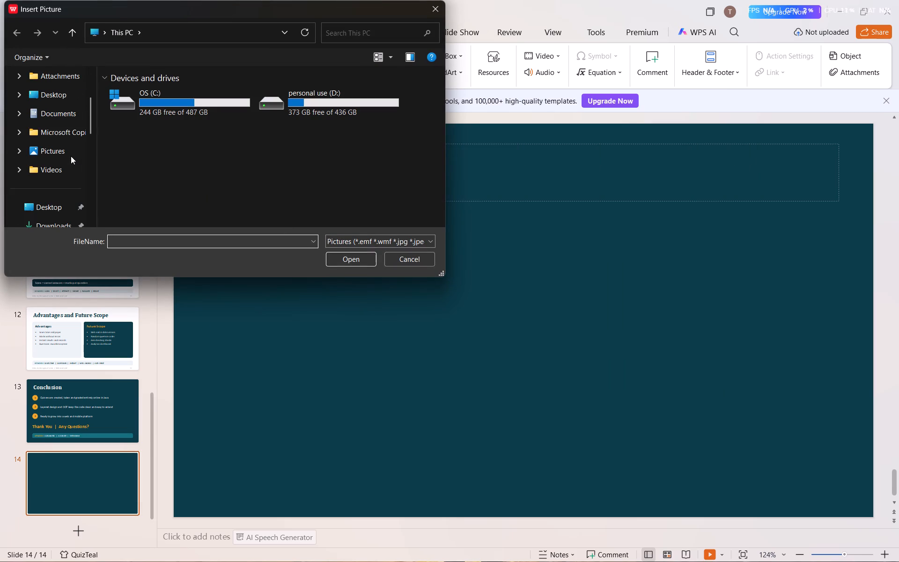
{"action": "scroll", "coordinate": [71, 156], "scroll_direction": "up", "scroll_amount": 1}
{"action": "left_click", "coordinate": [52, 220]}
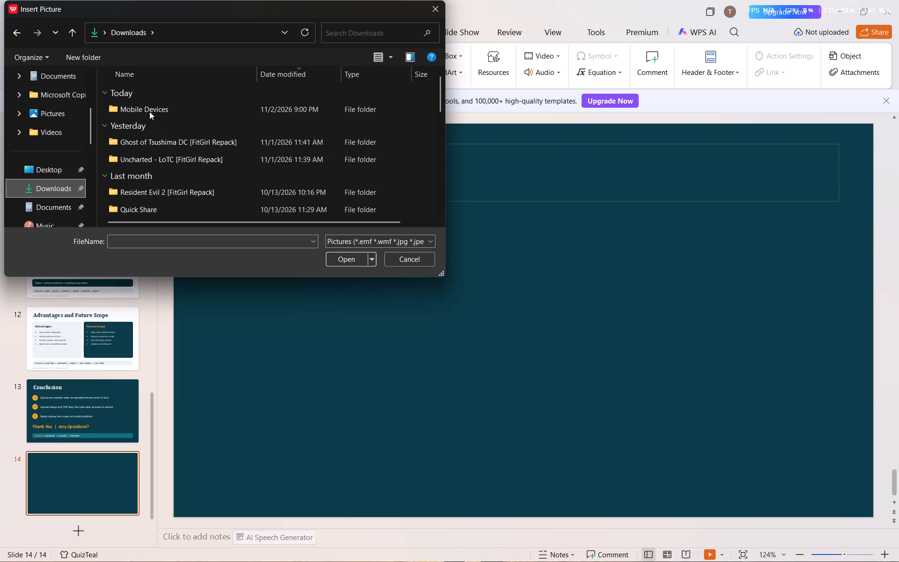
{"action": "scroll", "coordinate": [149, 111], "scroll_direction": "down", "scroll_amount": 2}
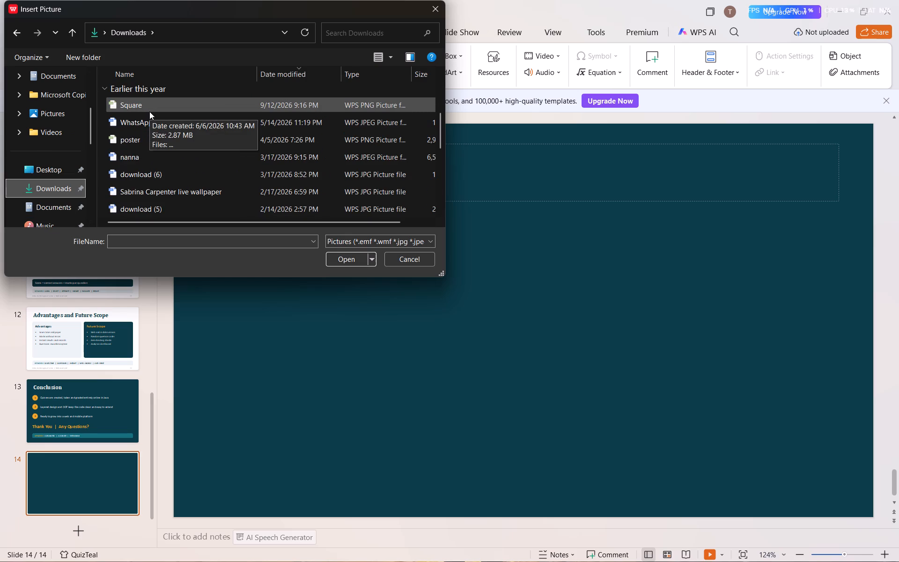
{"action": "scroll", "coordinate": [149, 111], "scroll_direction": "down", "scroll_amount": 4}
{"action": "scroll", "coordinate": [149, 111], "scroll_direction": "up", "scroll_amount": 4}
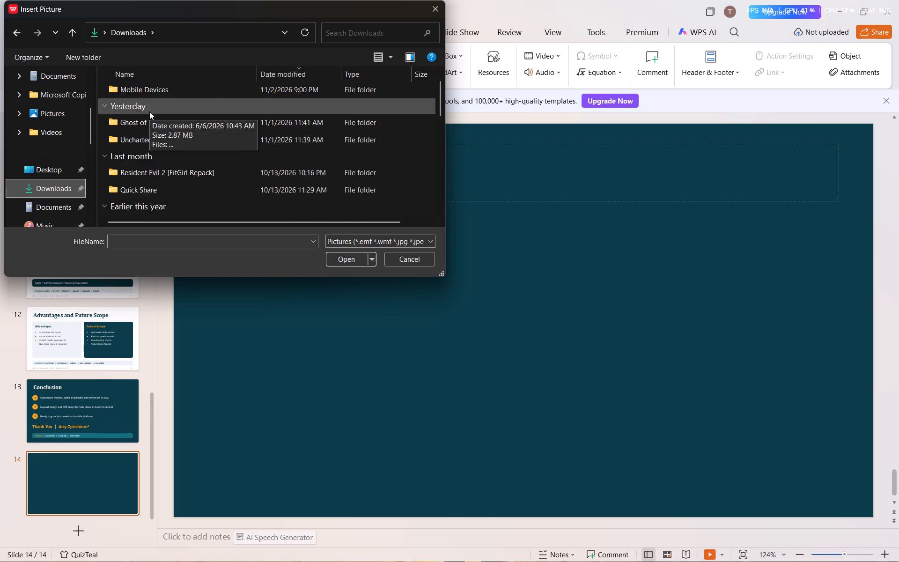
{"action": "scroll", "coordinate": [149, 111], "scroll_direction": "up", "scroll_amount": 2}
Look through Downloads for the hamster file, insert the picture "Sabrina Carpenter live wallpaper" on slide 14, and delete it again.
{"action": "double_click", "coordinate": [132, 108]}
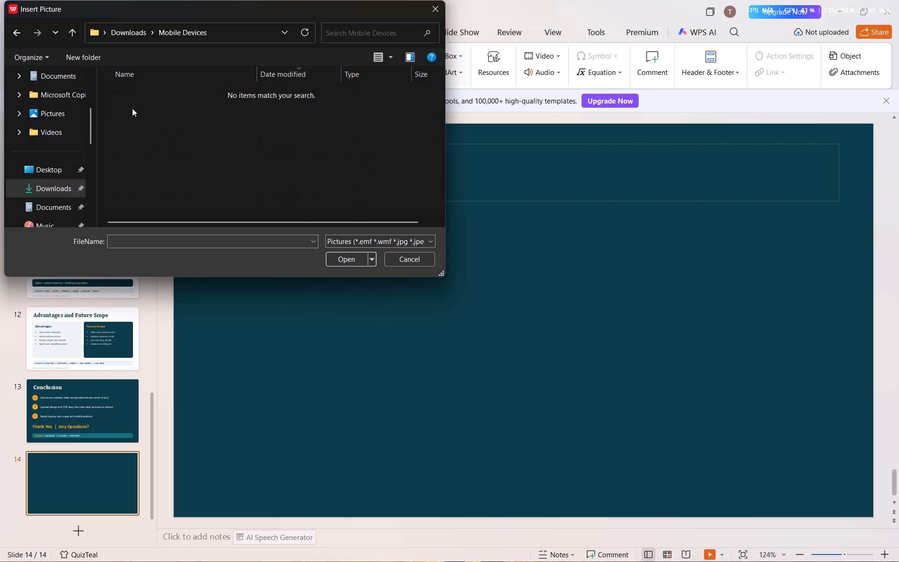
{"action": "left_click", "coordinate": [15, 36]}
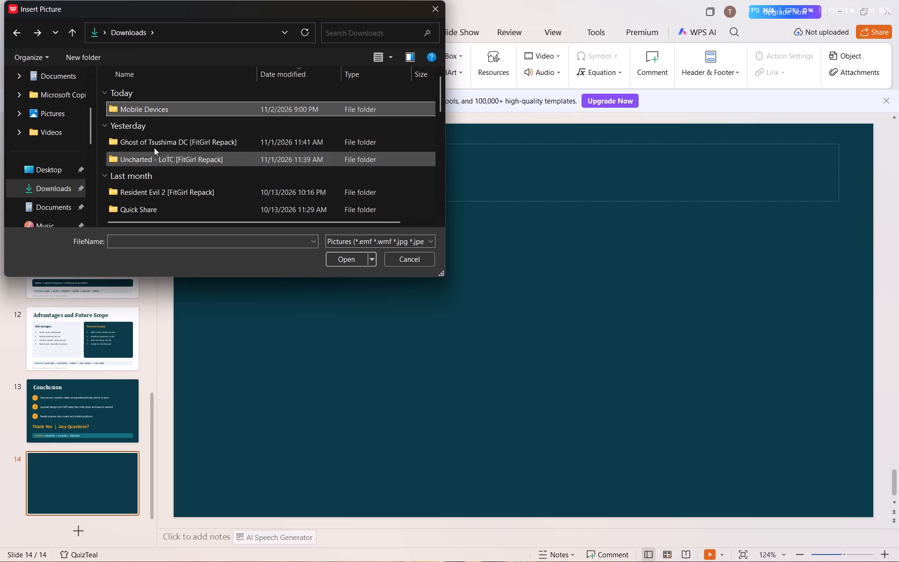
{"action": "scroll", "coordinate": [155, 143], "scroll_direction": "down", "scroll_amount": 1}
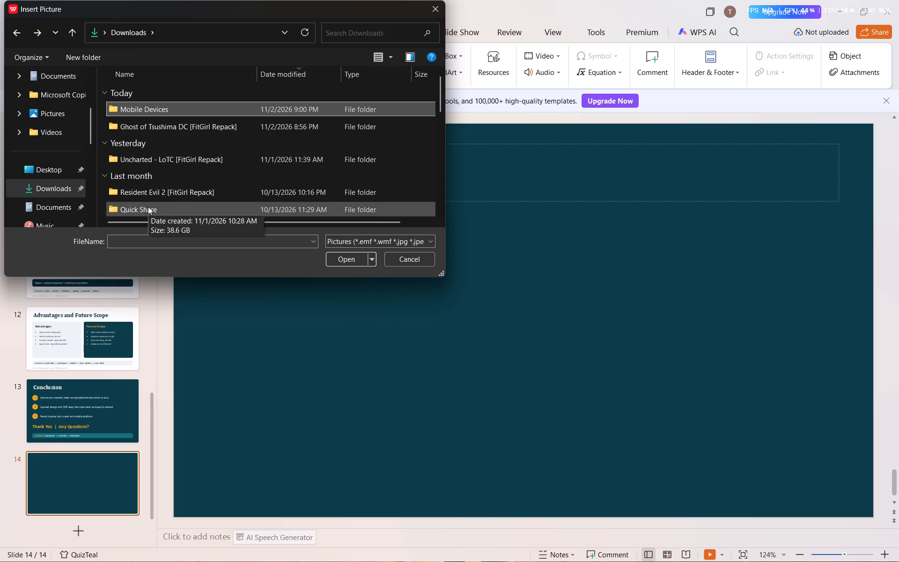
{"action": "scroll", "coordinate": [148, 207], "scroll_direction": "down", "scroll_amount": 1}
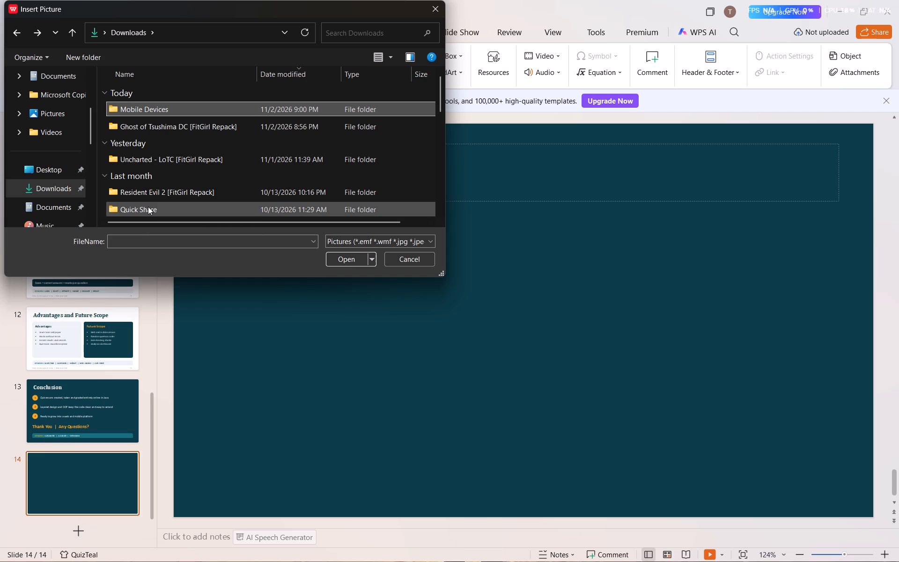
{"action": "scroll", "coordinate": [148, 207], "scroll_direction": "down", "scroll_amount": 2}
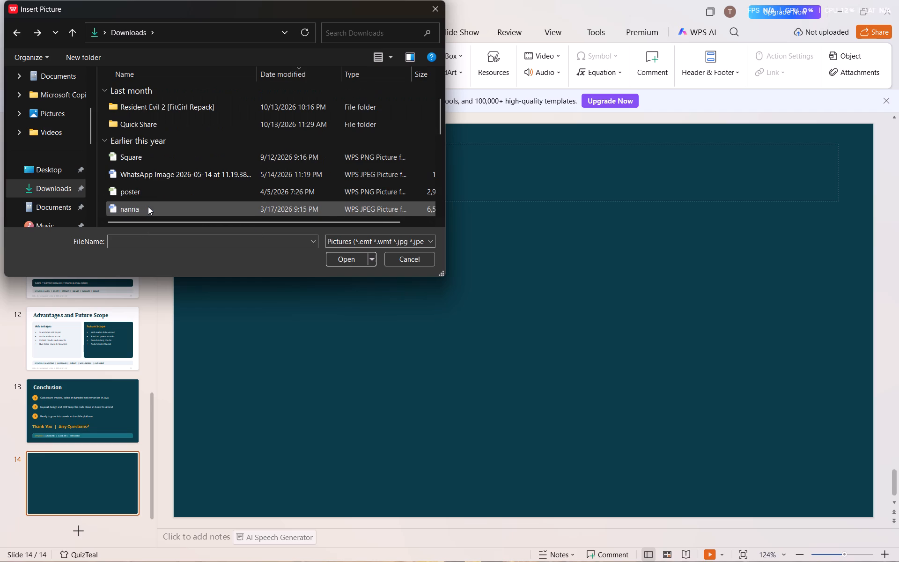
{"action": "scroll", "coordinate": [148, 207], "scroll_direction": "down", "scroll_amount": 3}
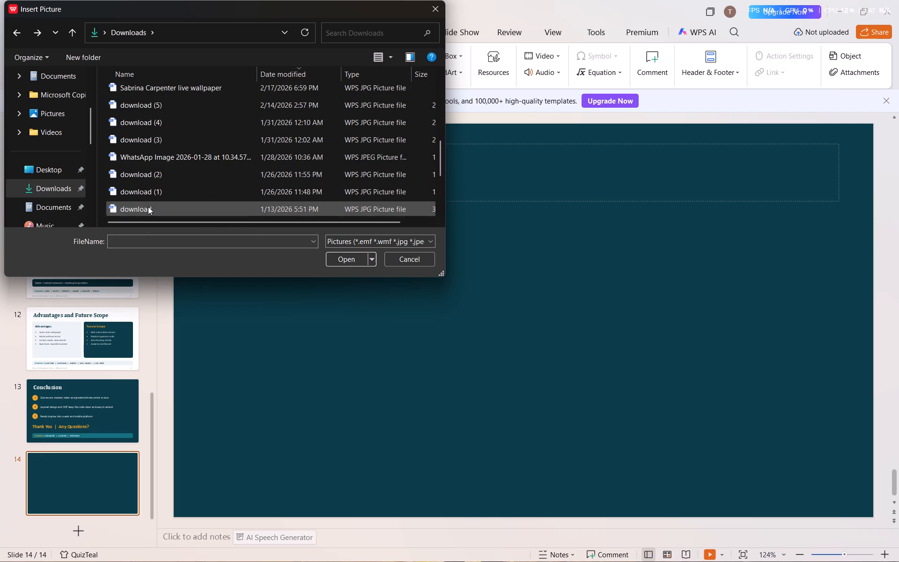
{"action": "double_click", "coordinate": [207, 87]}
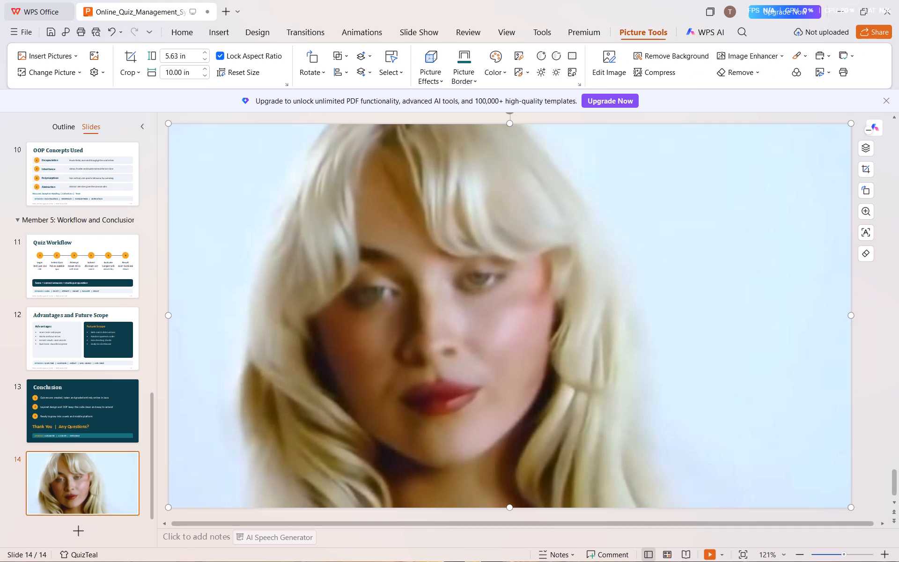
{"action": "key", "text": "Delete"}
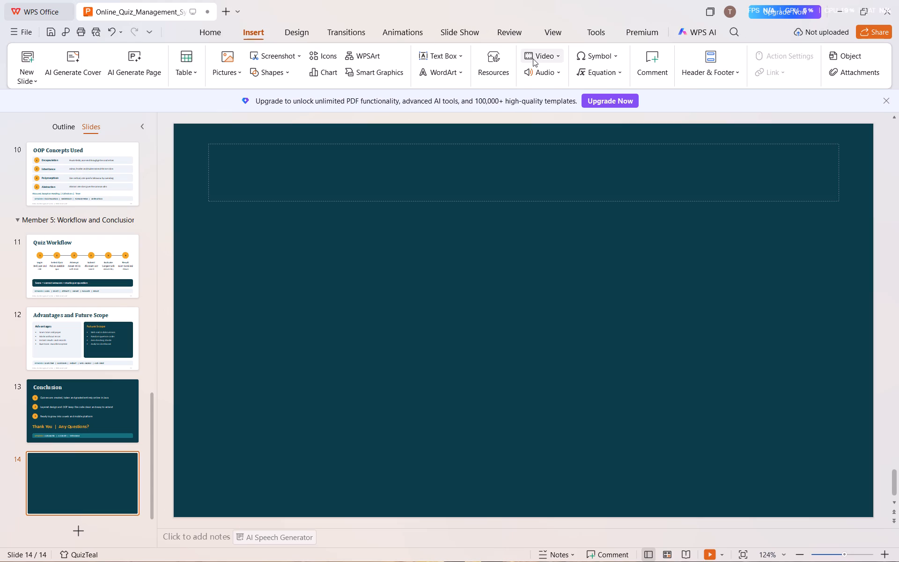
Insert the video "This hamster is cute and thank you for my presentation" from the Downloads folder on slide 14.
{"action": "left_click", "coordinate": [533, 59]}
{"action": "left_click", "coordinate": [539, 81]}
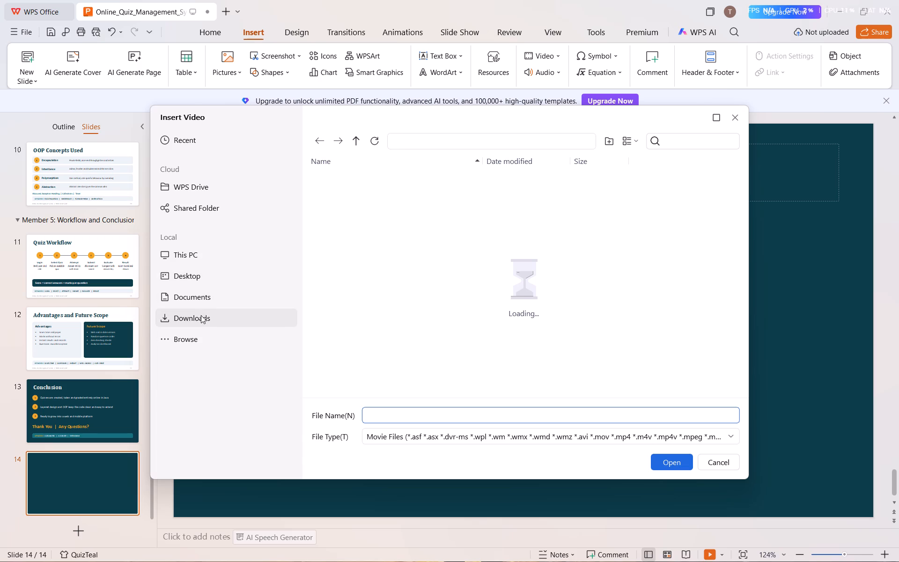
{"action": "left_click", "coordinate": [201, 316]}
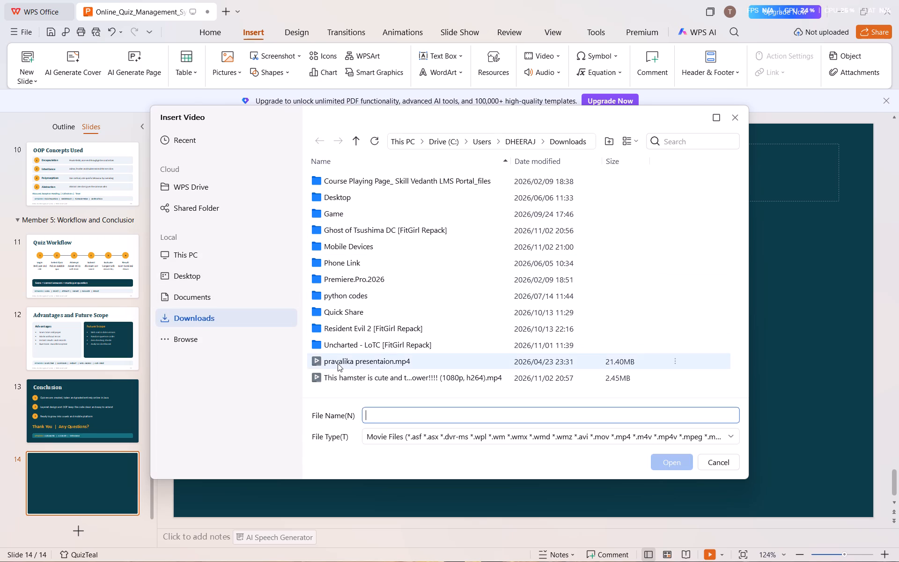
{"action": "left_click", "coordinate": [338, 370]}
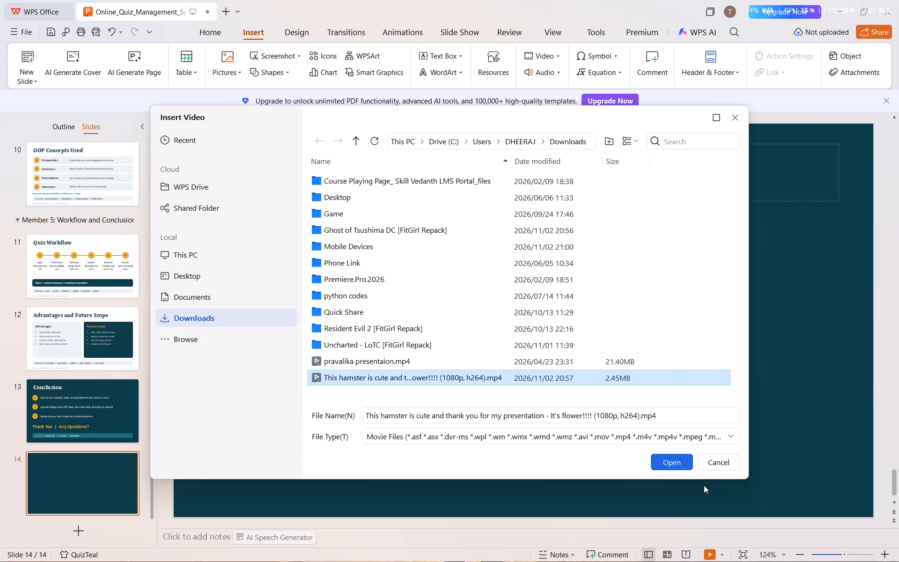
{"action": "left_click", "coordinate": [679, 459]}
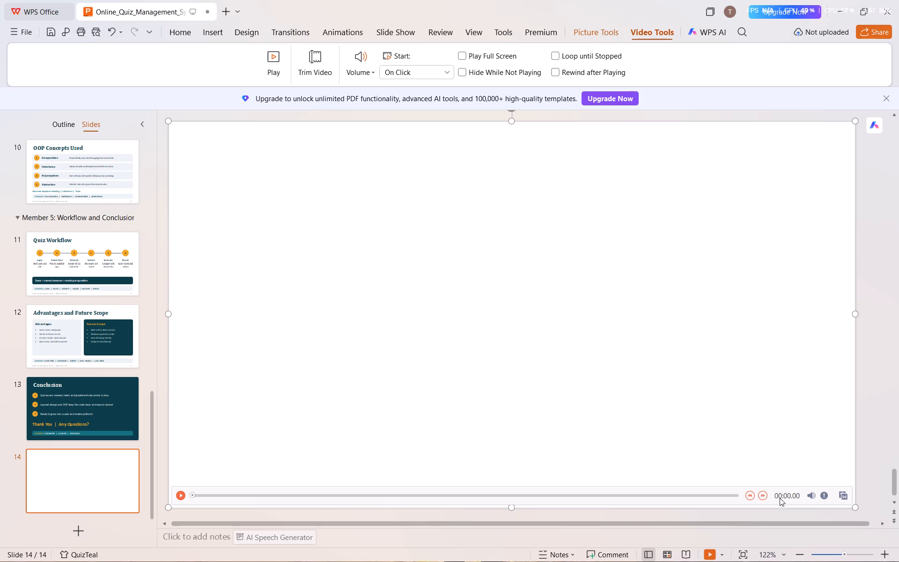
Play the hamster video on slide 14 and turn its volume all the way down.
{"action": "left_click", "coordinate": [183, 495]}
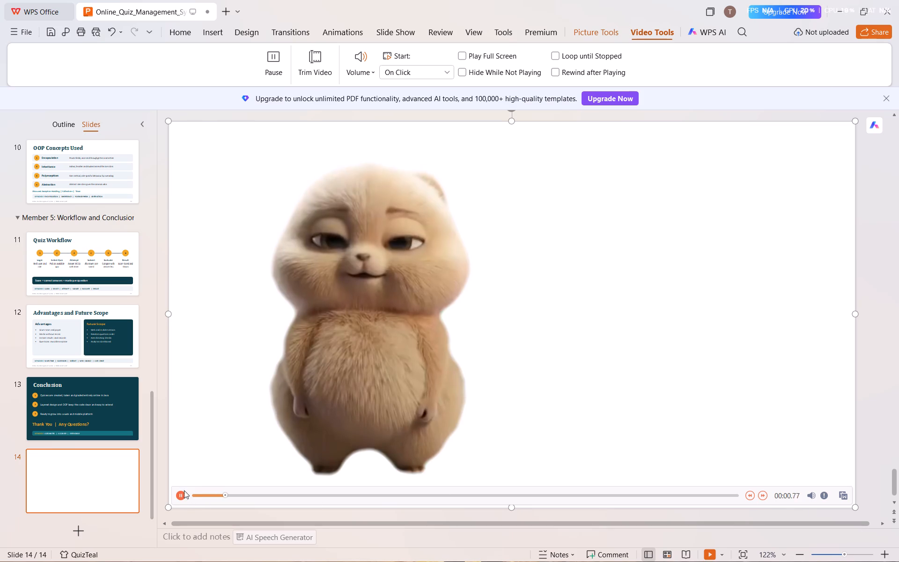
{"action": "left_click", "coordinate": [810, 497]}
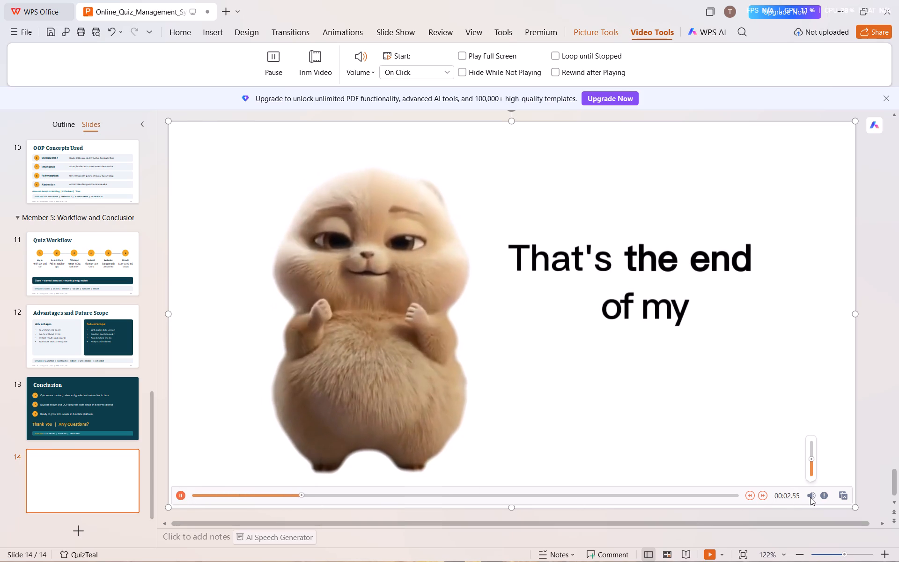
{"action": "left_click_drag", "start_coordinate": [811, 460], "coordinate": [815, 489]}
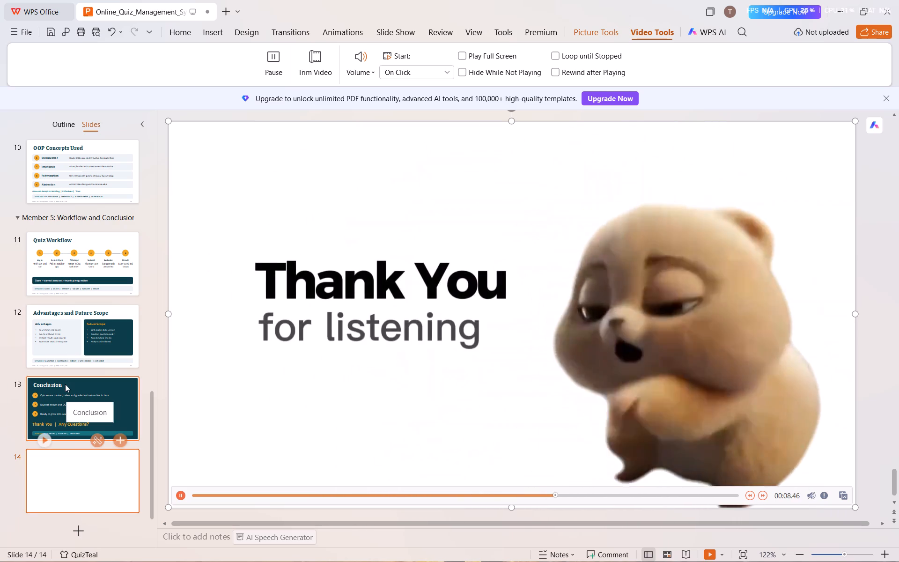
Run the slide show from the title slide and advance through the slides to check the presentation in order.
{"action": "left_click", "coordinate": [65, 384]}
{"action": "scroll", "coordinate": [59, 219], "scroll_direction": "up", "scroll_amount": 16}
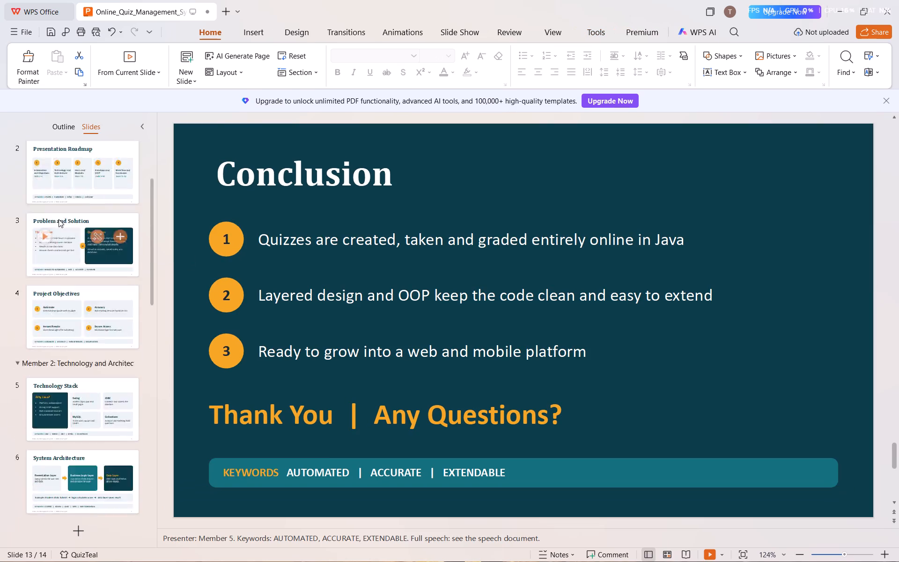
{"action": "scroll", "coordinate": [59, 219], "scroll_direction": "up", "scroll_amount": 2}
{"action": "left_click", "coordinate": [74, 162]}
{"action": "key", "text": "Down"}
{"action": "key", "text": "Down"}
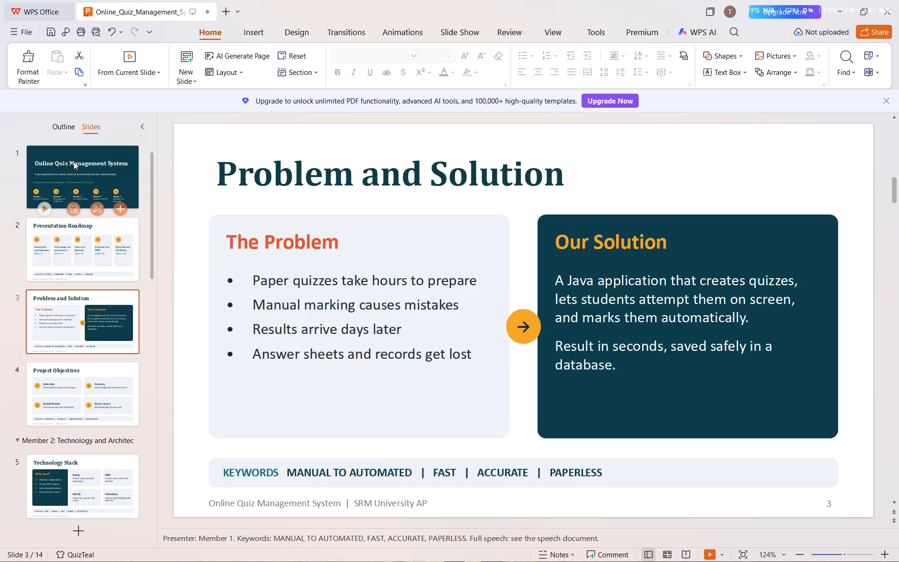
{"action": "key", "text": "F5"}
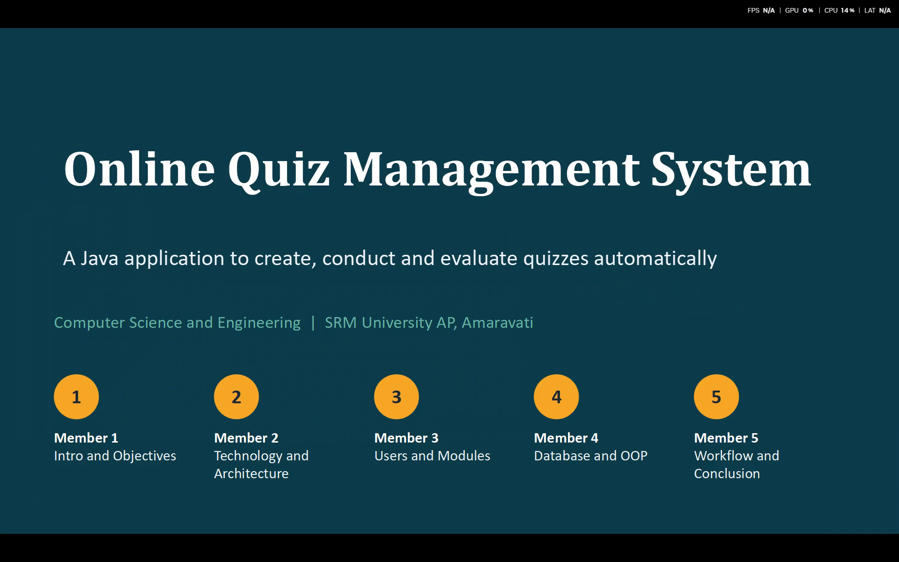
{"action": "key", "text": "Right"}
{"action": "key", "text": "Right"}
{"action": "key", "text": "Right"}
{"action": "key", "text": "Right"}
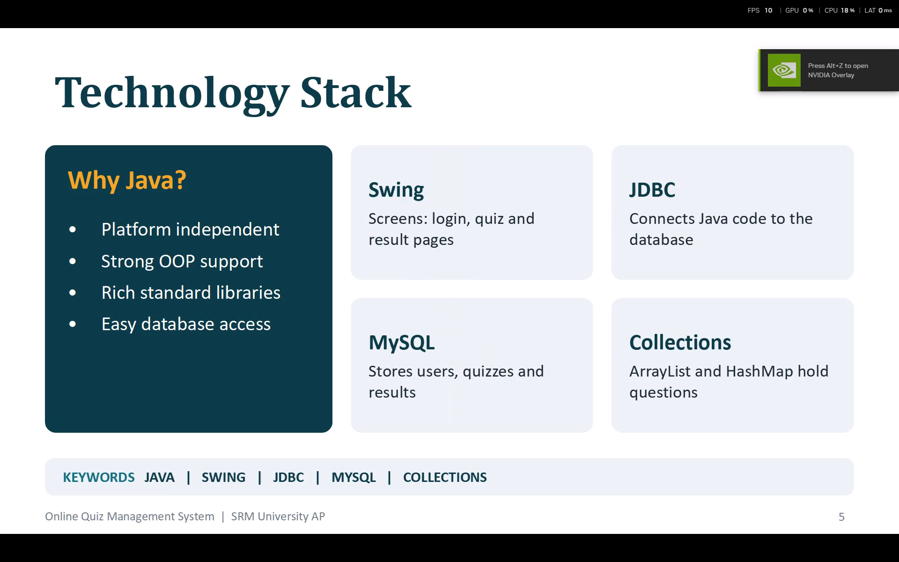
{"action": "key", "text": "Right"}
{"action": "key", "text": "Right"}
{"action": "key", "text": "Right"}
{"action": "key", "text": "Right"}
{"action": "key", "text": "Right"}
{"action": "key", "text": "Right"}
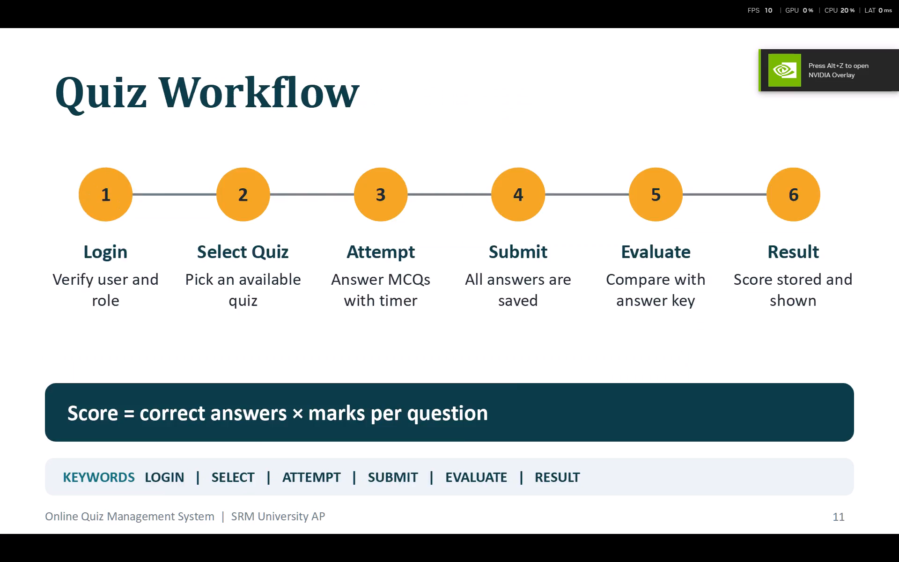
{"action": "key", "text": "Right"}
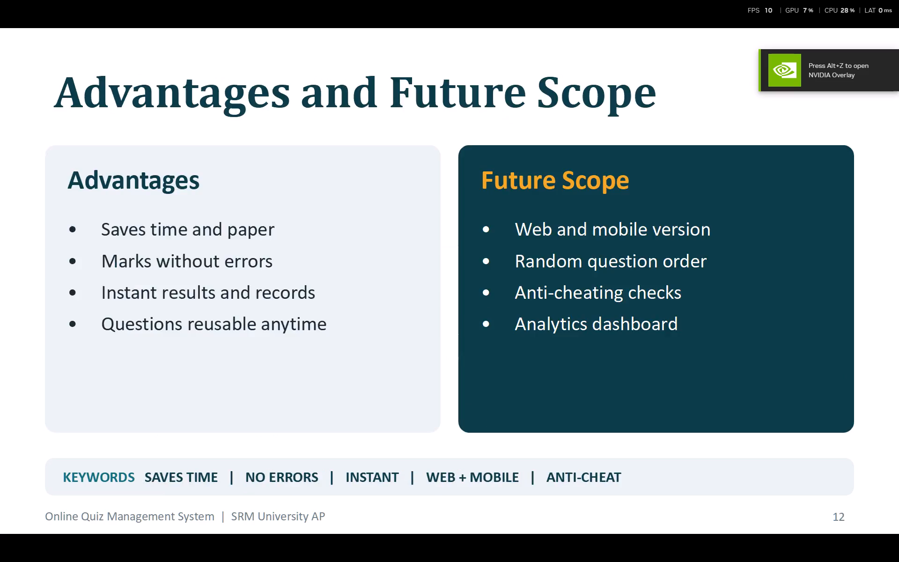
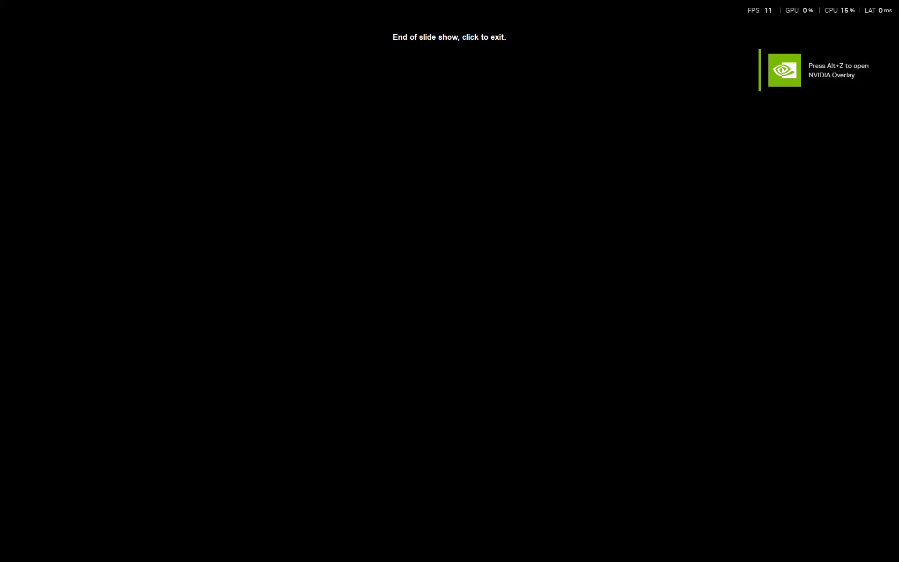
Leave the finished slide show, run it from slide 14, play the hamster video there, and exit the show.
{"action": "key", "text": "0"}
{"action": "key", "text": "Right"}
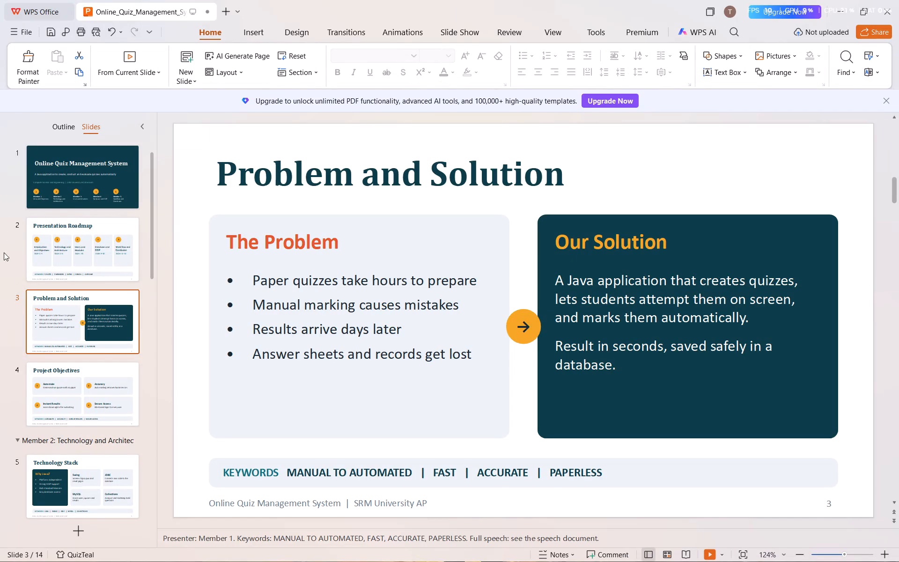
{"action": "scroll", "coordinate": [84, 341], "scroll_direction": "down", "scroll_amount": 15}
{"action": "left_click", "coordinate": [67, 486]}
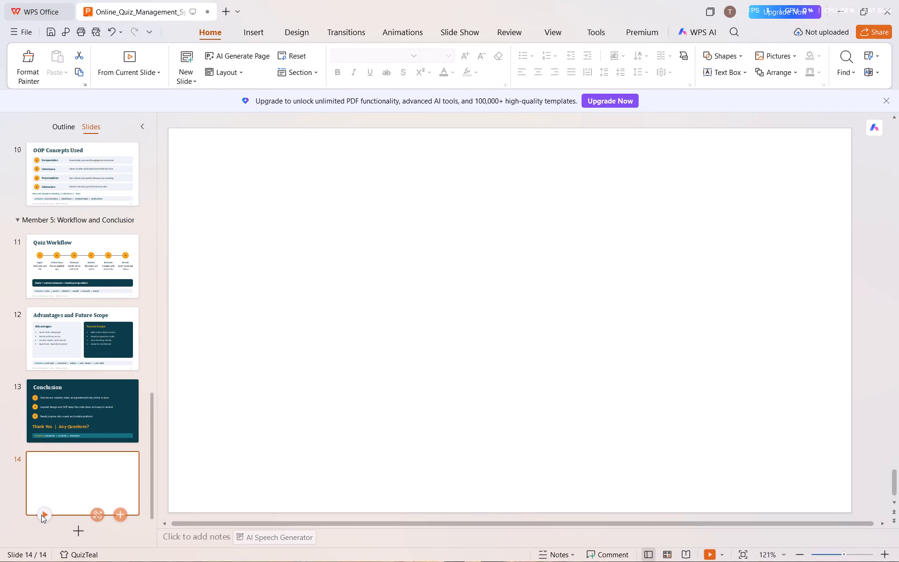
{"action": "left_click", "coordinate": [41, 515]}
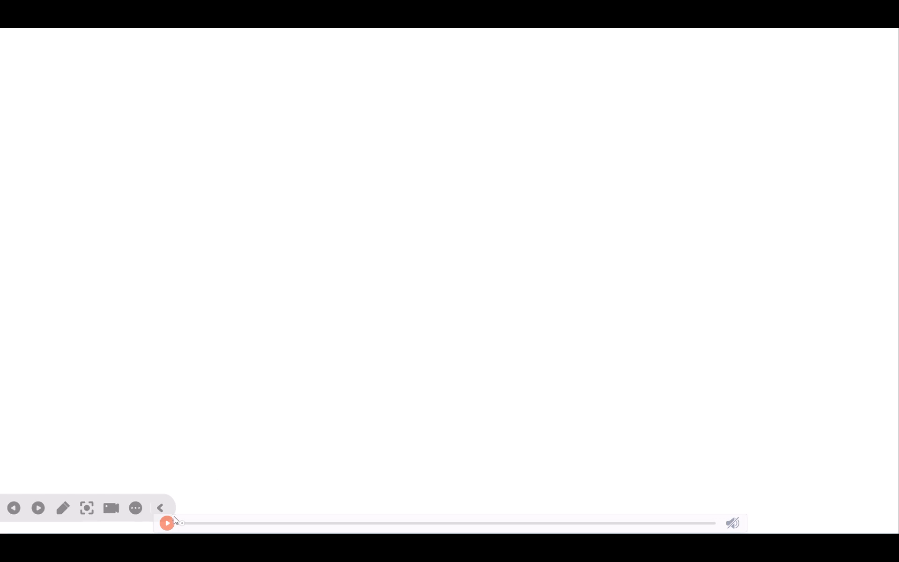
{"action": "left_click", "coordinate": [163, 528]}
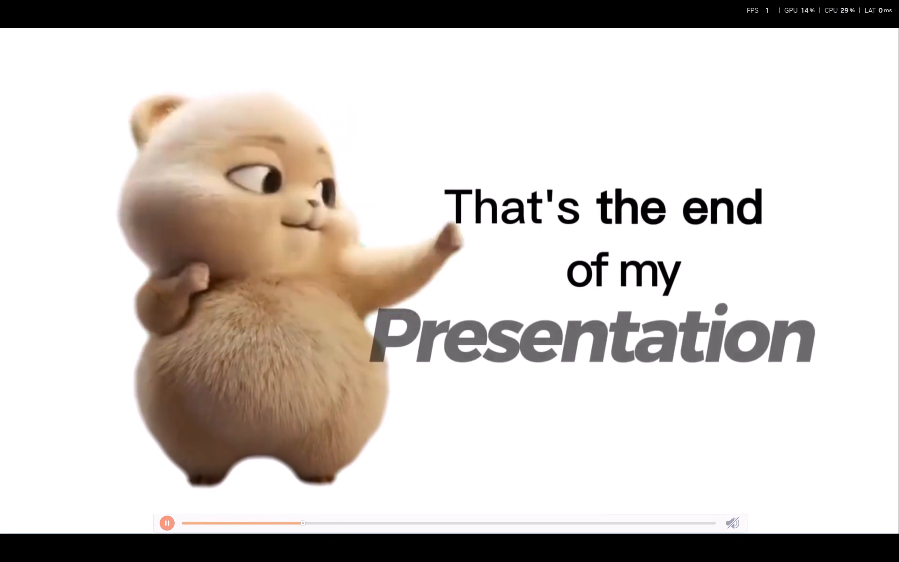
{"action": "key", "text": "Escape"}
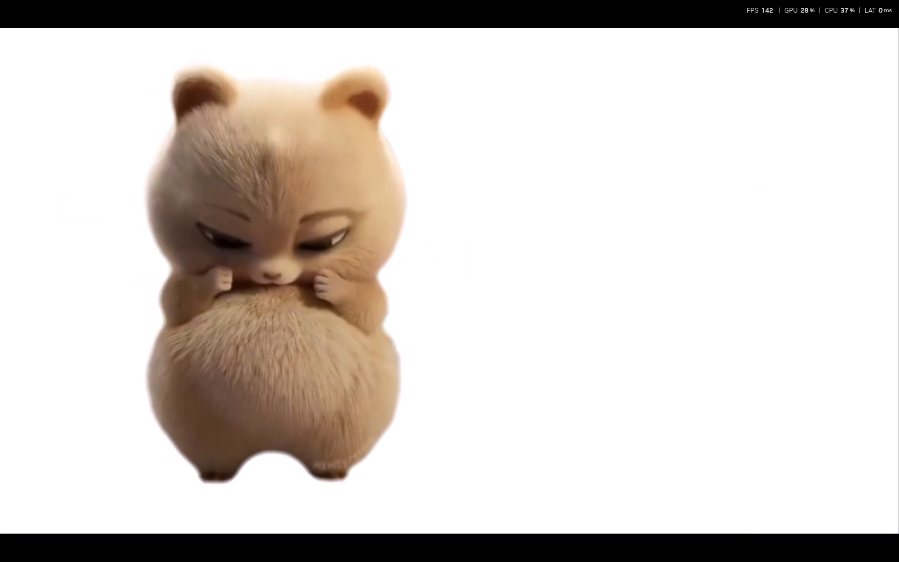
{"action": "key", "text": "Escape"}
{"action": "key", "text": "Escape"}
{"action": "key", "text": "Escape"}
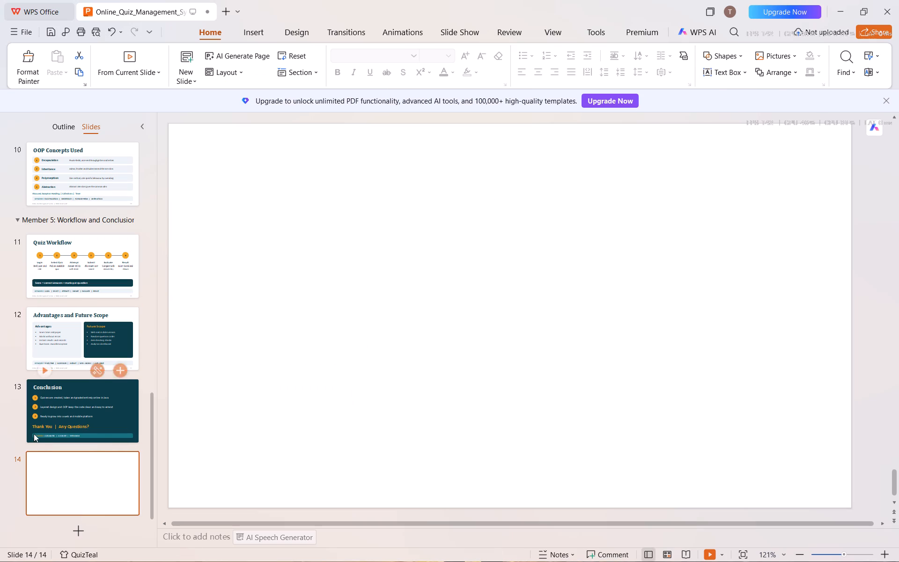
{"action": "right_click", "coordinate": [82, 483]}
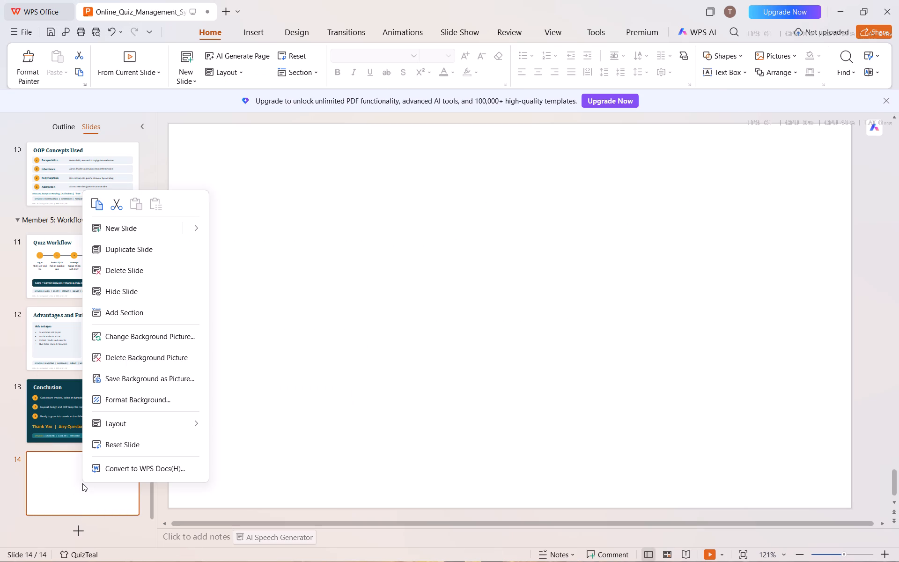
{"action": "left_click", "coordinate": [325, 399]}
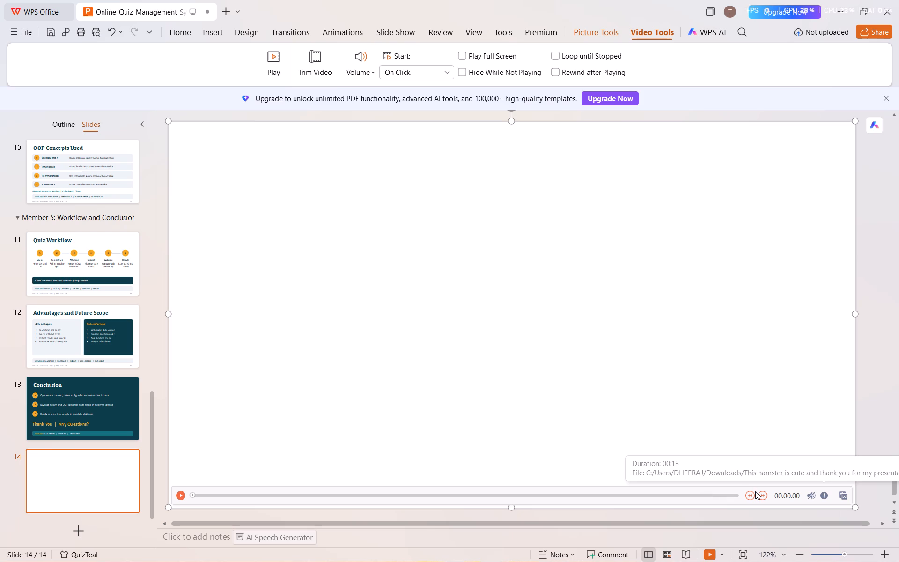
Run the slide show from the title slide and advance through every slide to the end.
{"action": "left_click", "coordinate": [104, 392]}
{"action": "key", "text": "F5"}
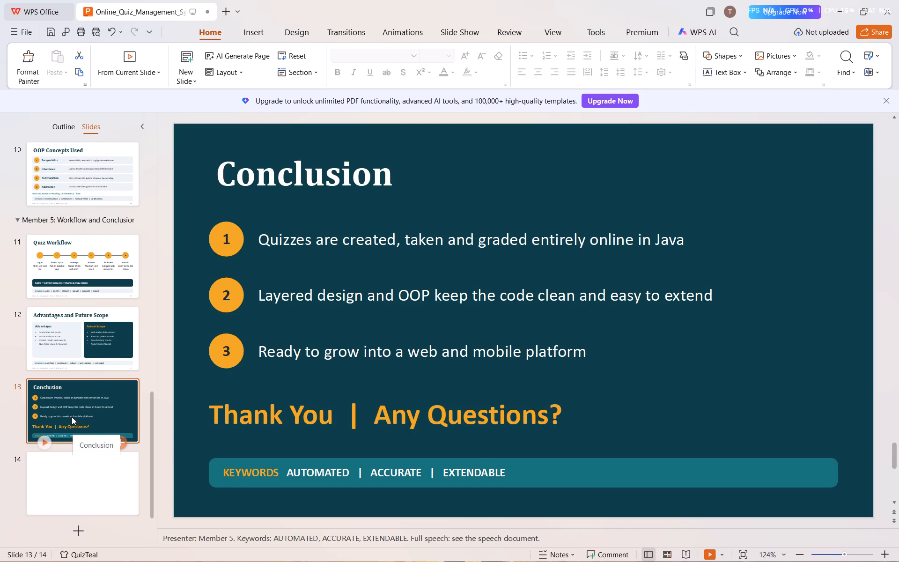
{"action": "key", "text": "Right"}
{"action": "key", "text": "Right"}
{"action": "key", "text": "Right"}
{"action": "key", "text": "Right"}
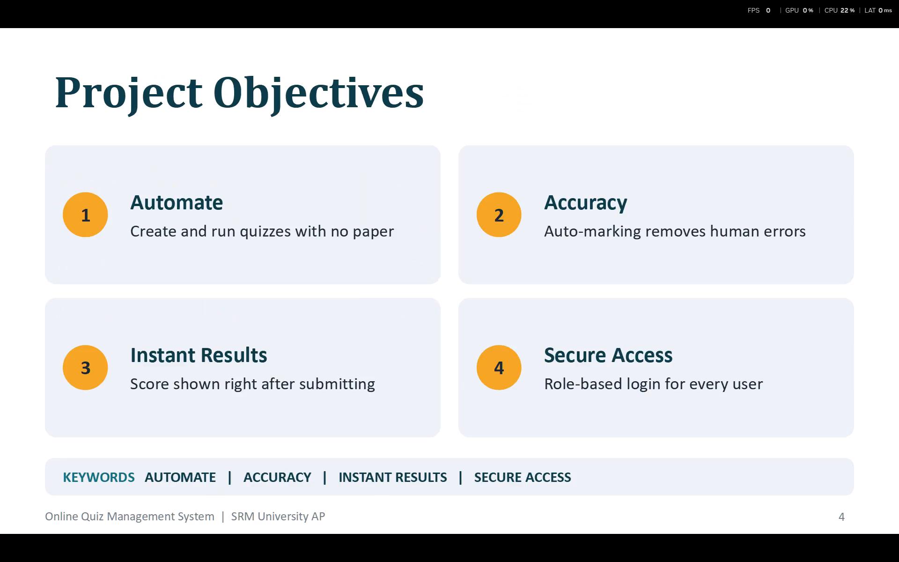
{"action": "key", "text": "Right"}
{"action": "key", "text": "Right"}
{"action": "key", "text": "Right"}
{"action": "key", "text": "Right"}
{"action": "key", "text": "Right"}
{"action": "key", "text": "Right"}
{"action": "key", "text": "Right"}
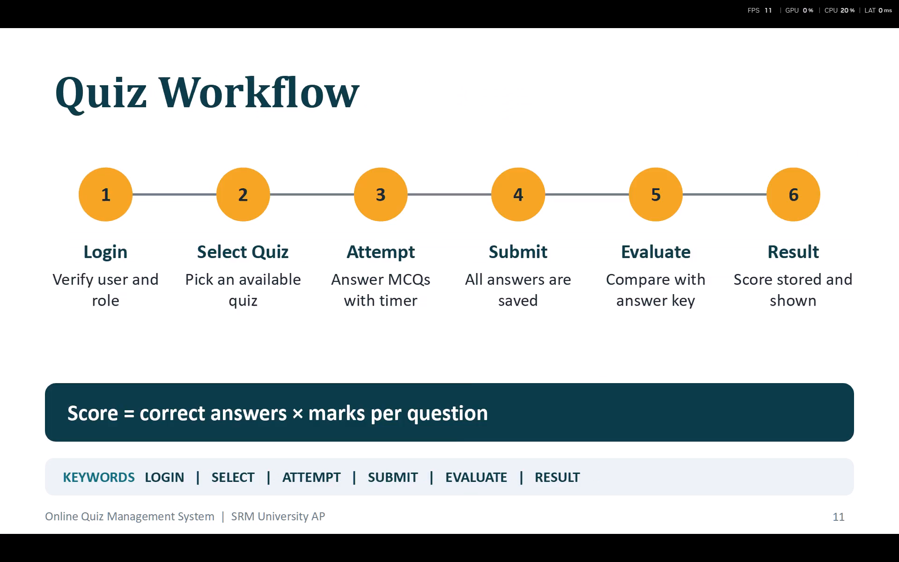
{"action": "key", "text": "Right"}
{"action": "key", "text": "Right"}
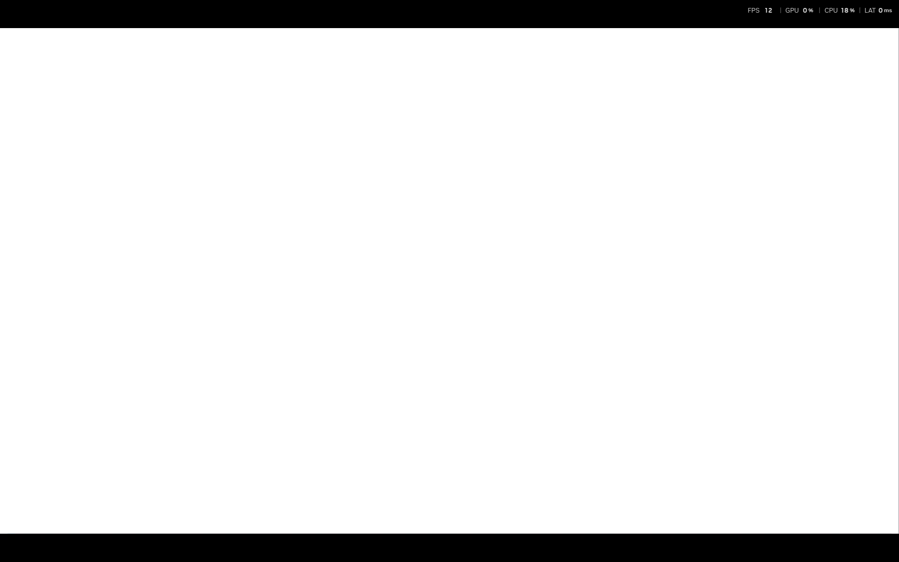
{"action": "key", "text": "Right"}
{"action": "key", "text": "Right"}
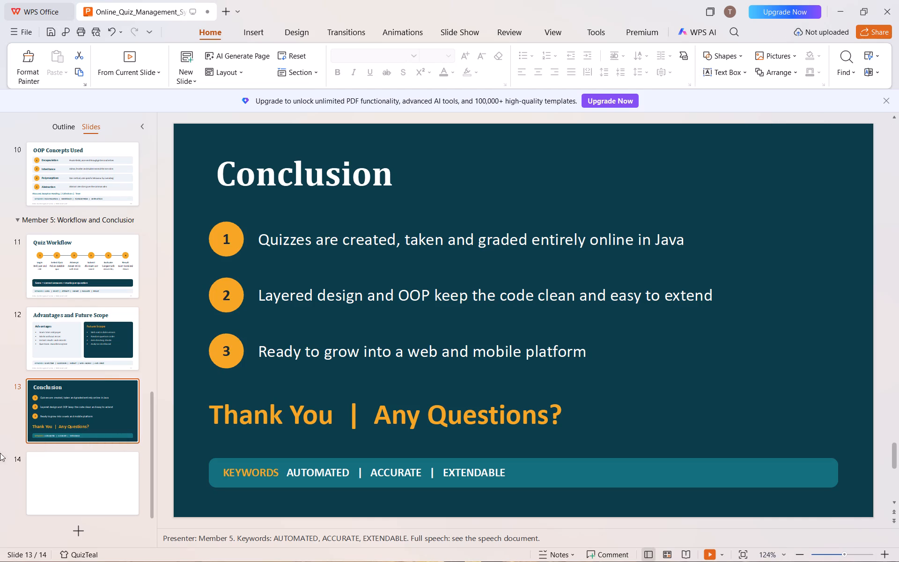
Select slide 14, then dismiss the upgrade banner and the Design Assistant pane.
{"action": "left_click", "coordinate": [106, 480]}
{"action": "left_click", "coordinate": [98, 512]}
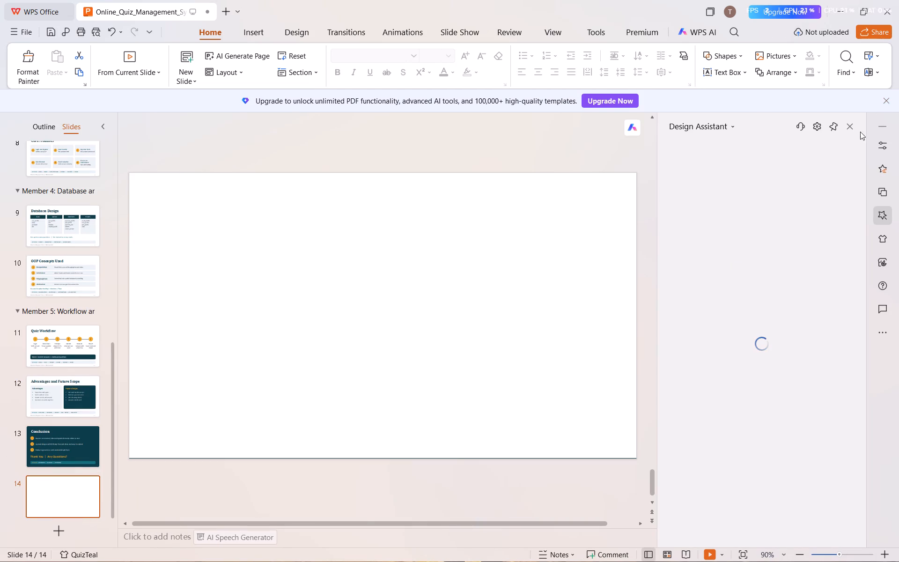
{"action": "left_click", "coordinate": [888, 107]}
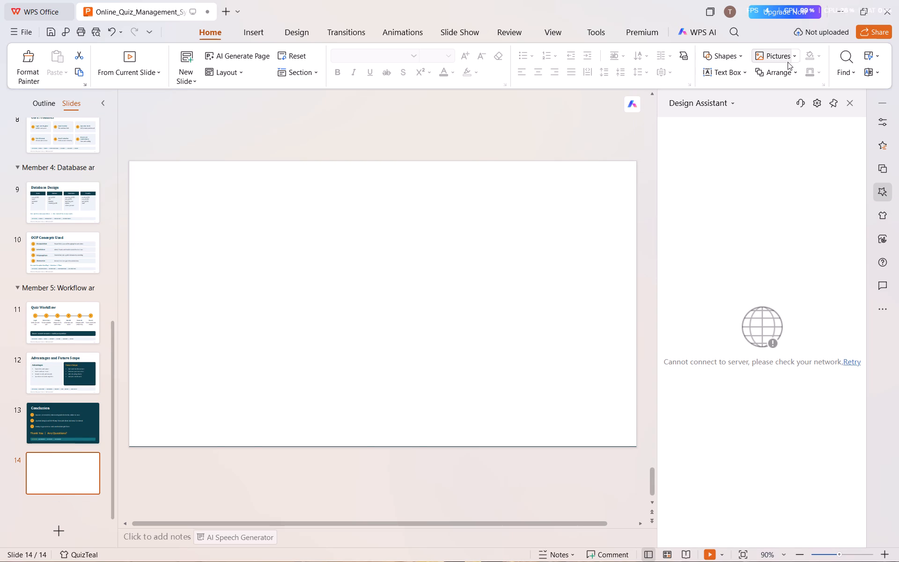
{"action": "left_click", "coordinate": [851, 104]}
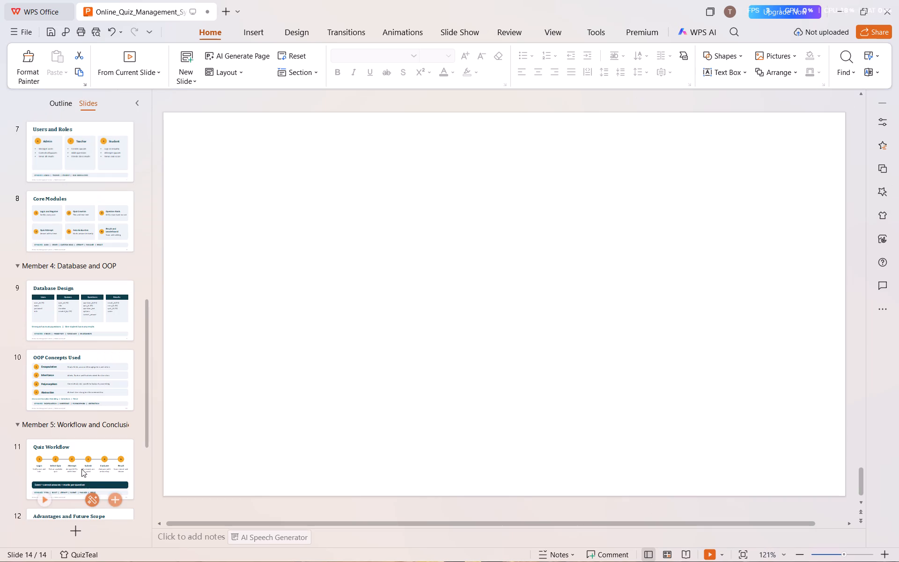
Run the slide show from slide 14, play the hamster video to check its playback, and exit the show.
{"action": "scroll", "coordinate": [81, 469], "scroll_direction": "down", "scroll_amount": 7}
{"action": "left_click", "coordinate": [81, 469]}
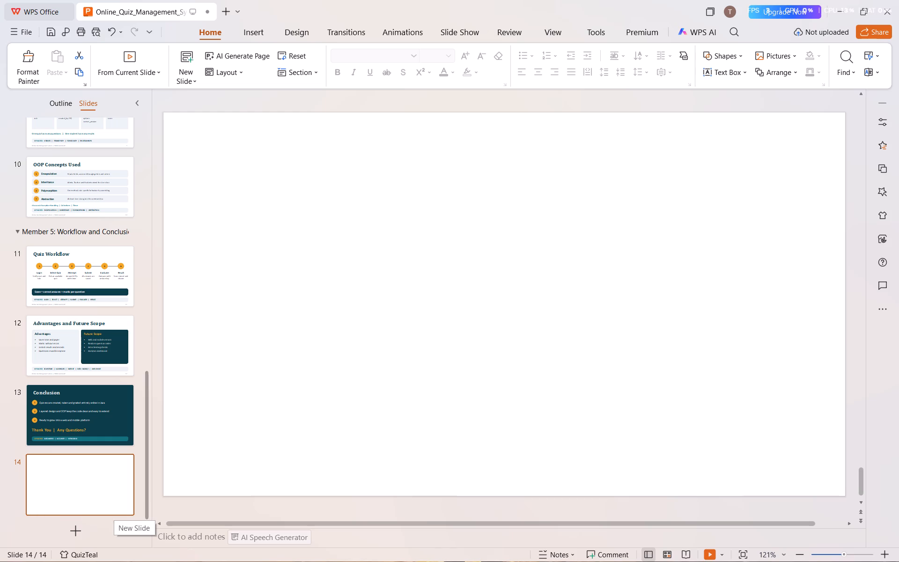
{"action": "left_click", "coordinate": [119, 495]}
{"action": "left_click", "coordinate": [44, 512]}
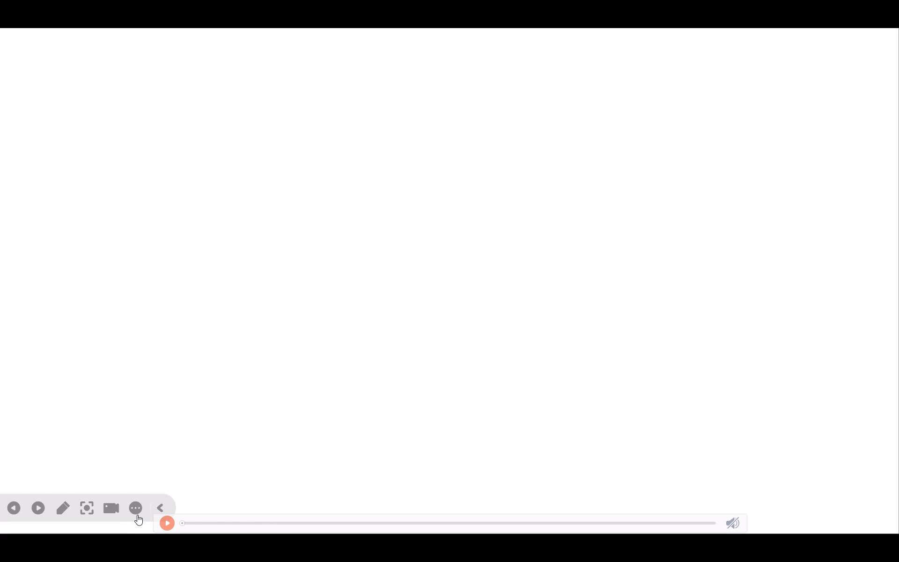
{"action": "left_click", "coordinate": [137, 515]}
{"action": "left_click", "coordinate": [137, 510]}
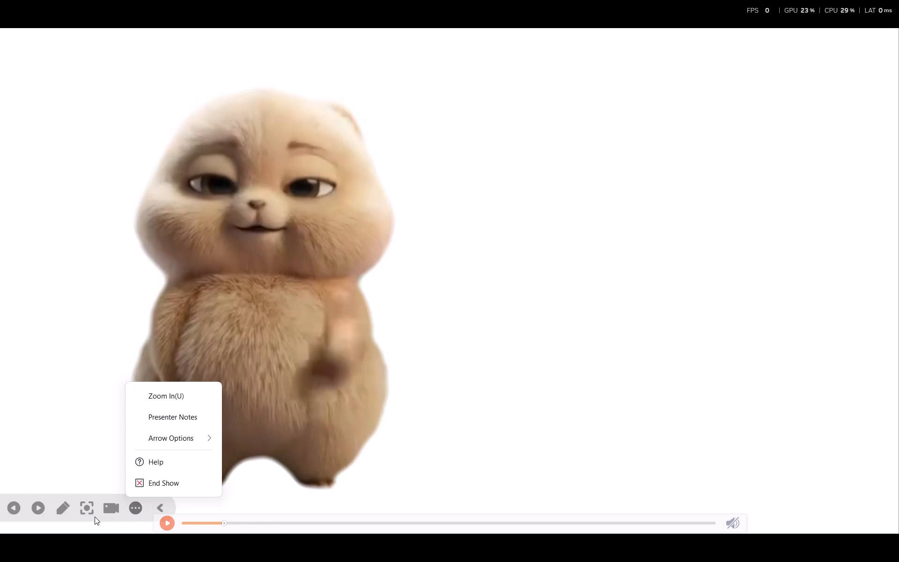
{"action": "left_click", "coordinate": [70, 470]}
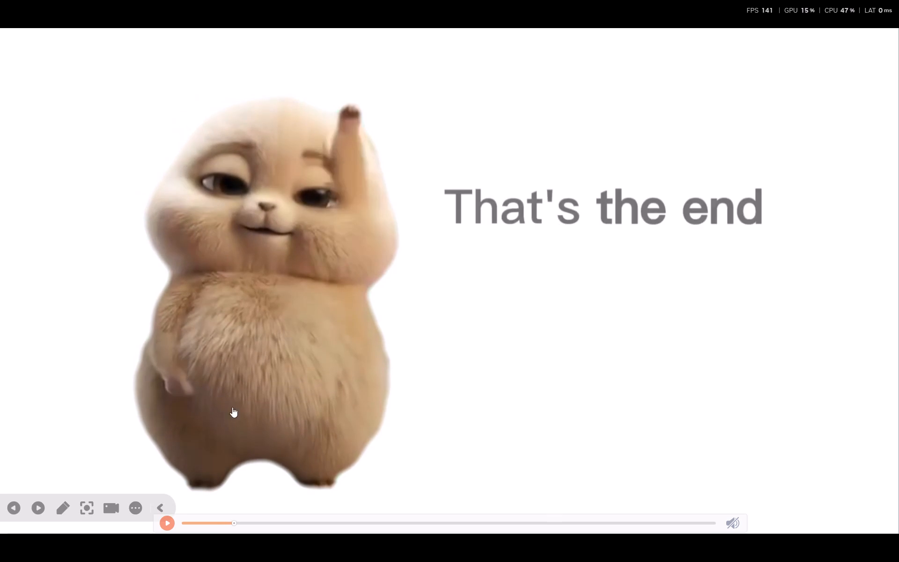
{"action": "left_click", "coordinate": [251, 407]}
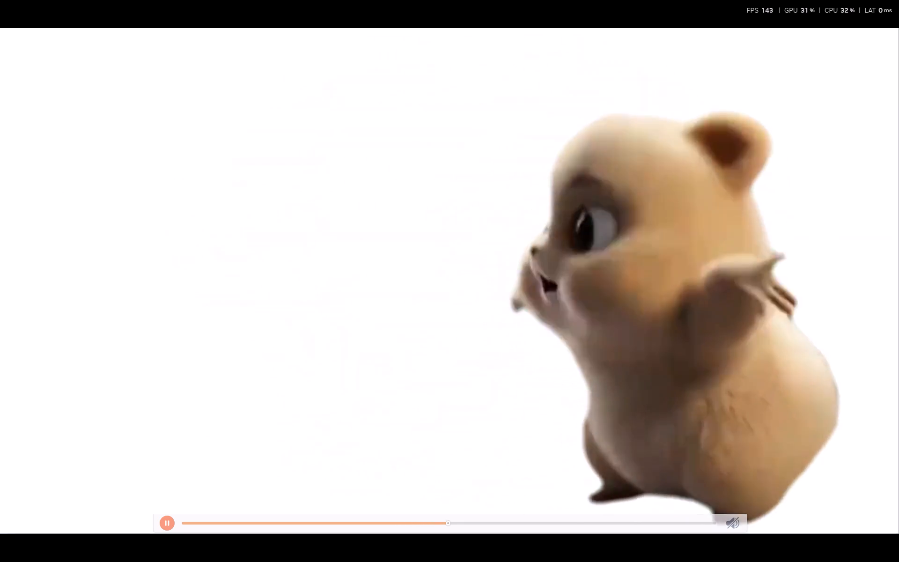
{"action": "key", "text": "Escape"}
{"action": "key", "text": "Escape"}
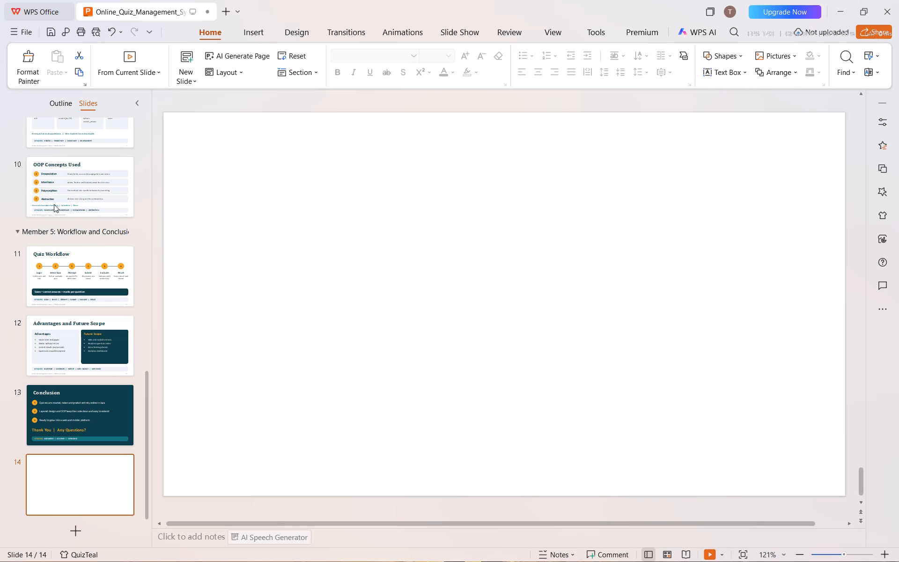
Start the slide show from the current slide 14, test the hamster video's play control, and exit the show.
{"action": "left_click", "coordinate": [130, 62]}
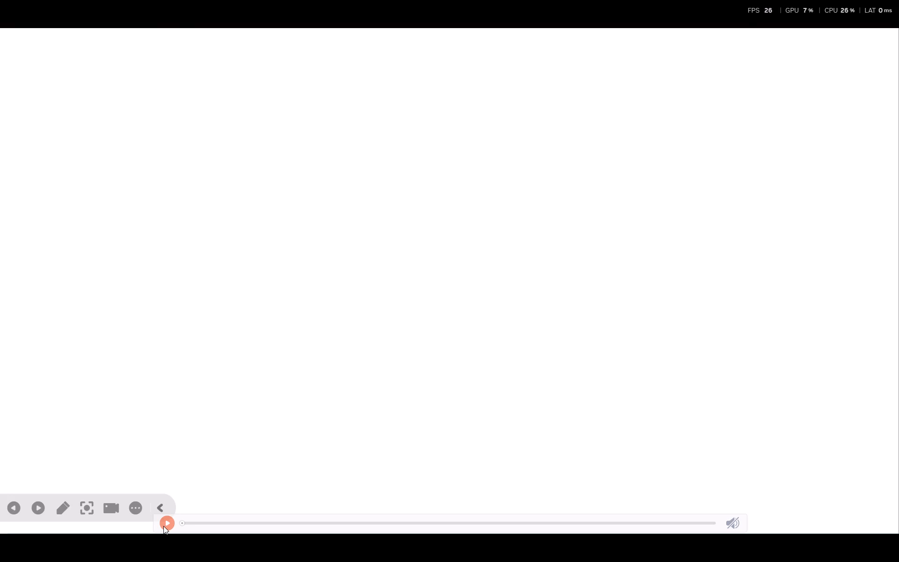
{"action": "left_click", "coordinate": [163, 526]}
{"action": "left_click", "coordinate": [163, 526]}
{"action": "left_click", "coordinate": [163, 526]}
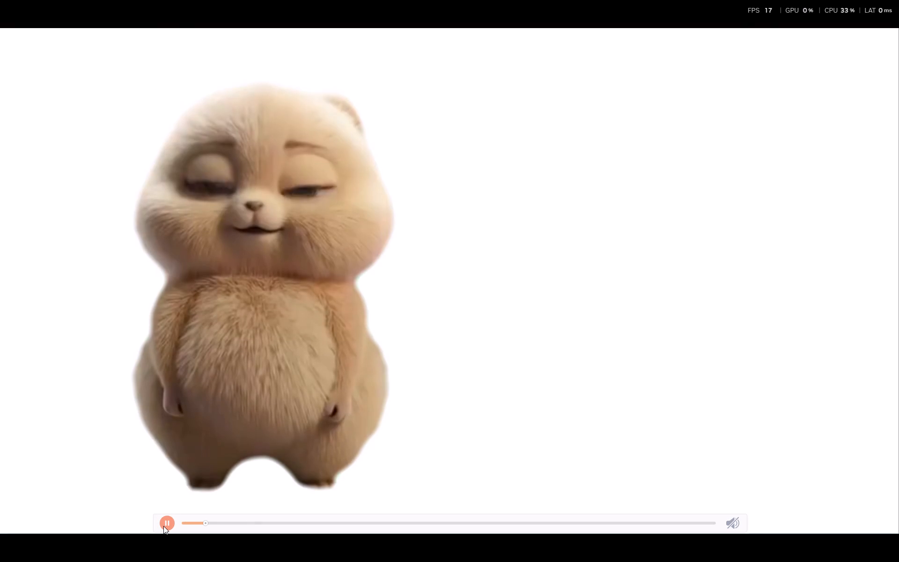
{"action": "key", "text": "Escape"}
{"action": "key", "text": "Escape"}
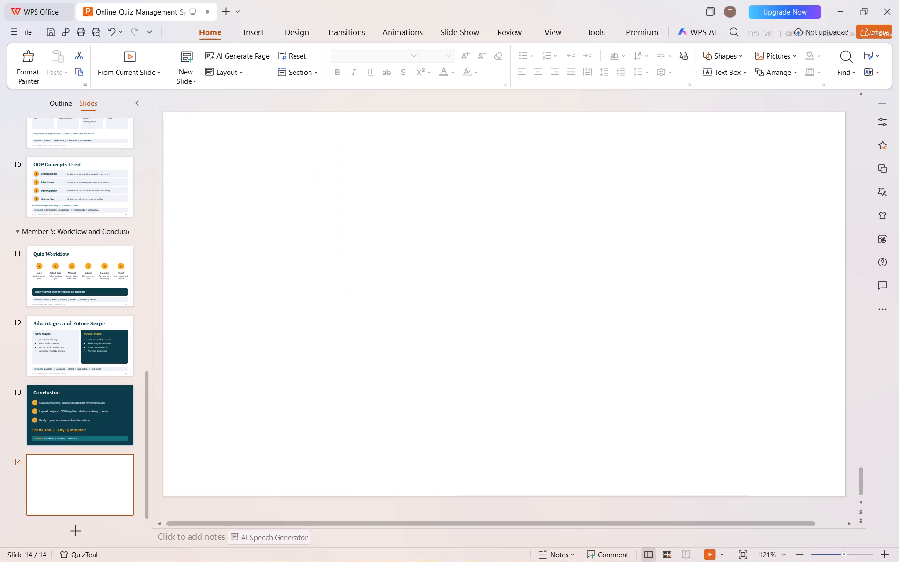
Run the slide show from the title slide to slide 14, try to play the hamster video, and end the show.
{"action": "key", "text": "F5"}
{"action": "key", "text": "Right"}
{"action": "key", "text": "Right"}
{"action": "key", "text": "Right"}
{"action": "key", "text": "Right"}
{"action": "key", "text": "Right"}
{"action": "key", "text": "Right"}
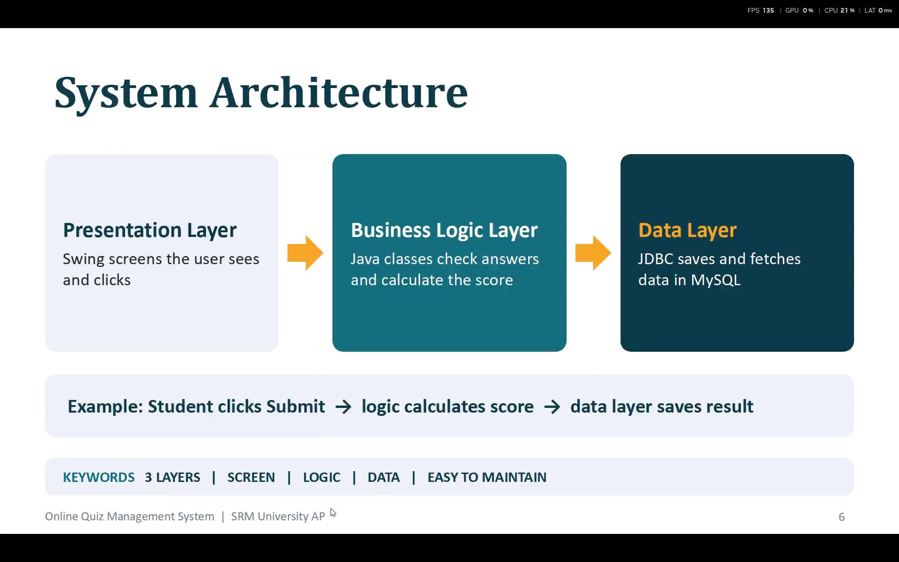
{"action": "key", "text": "Right"}
{"action": "key", "text": "Right"}
{"action": "key", "text": "Right"}
{"action": "key", "text": "Right"}
{"action": "key", "text": "Right"}
{"action": "key", "text": "Right"}
{"action": "key", "text": "Right"}
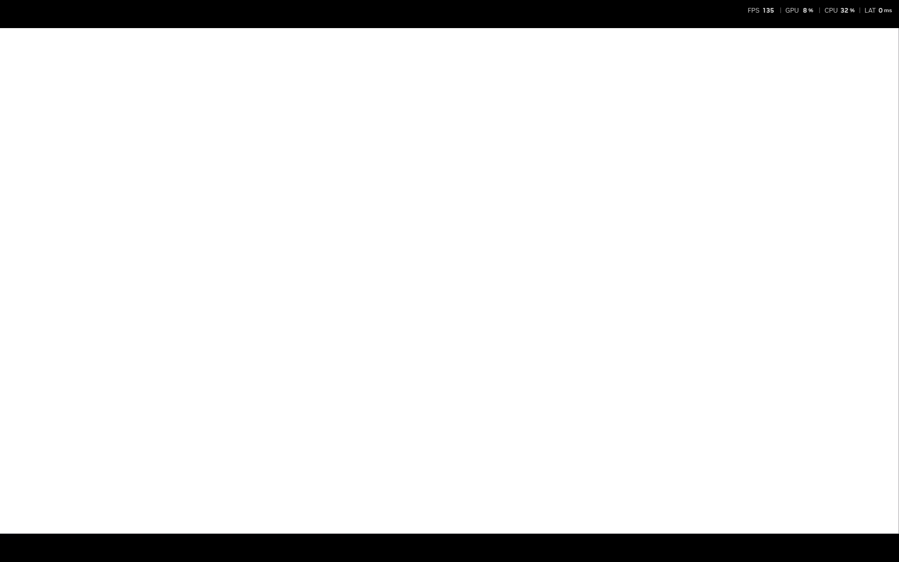
{"action": "left_click", "coordinate": [162, 526]}
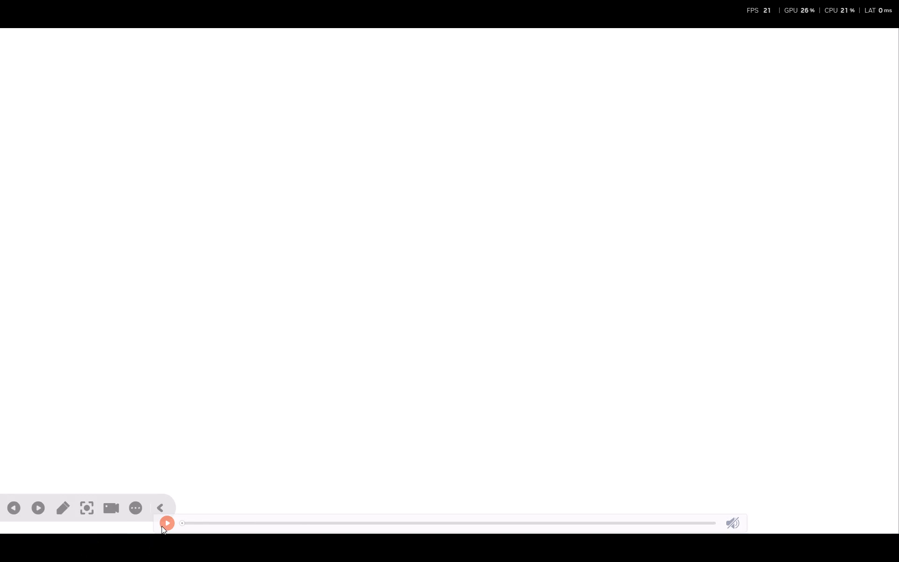
{"action": "key", "text": "space"}
{"action": "key", "text": "space"}
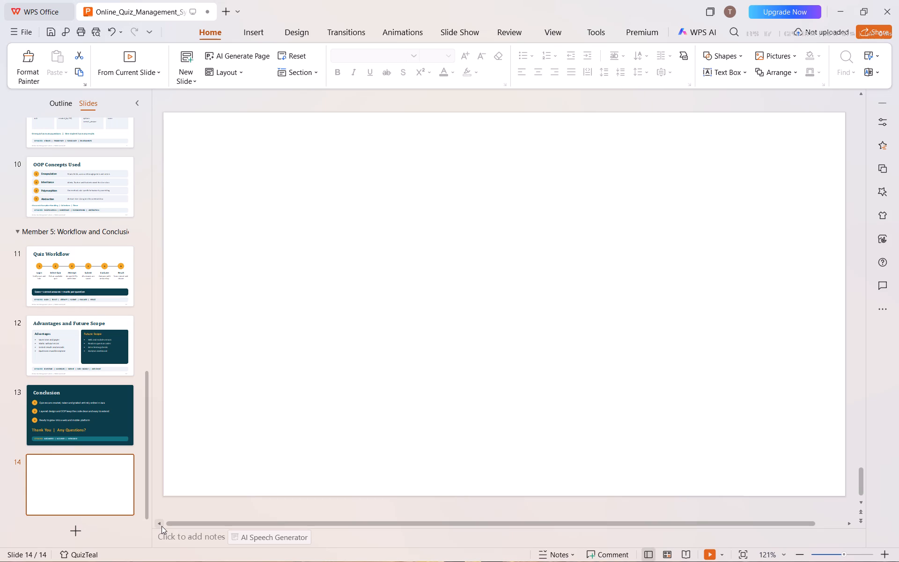
{"action": "key", "text": "space"}
{"action": "key", "text": "space"}
Run the slide show from the title slide again, try starting slide 14's video from the keyboard, and end the show.
{"action": "key", "text": "F5"}
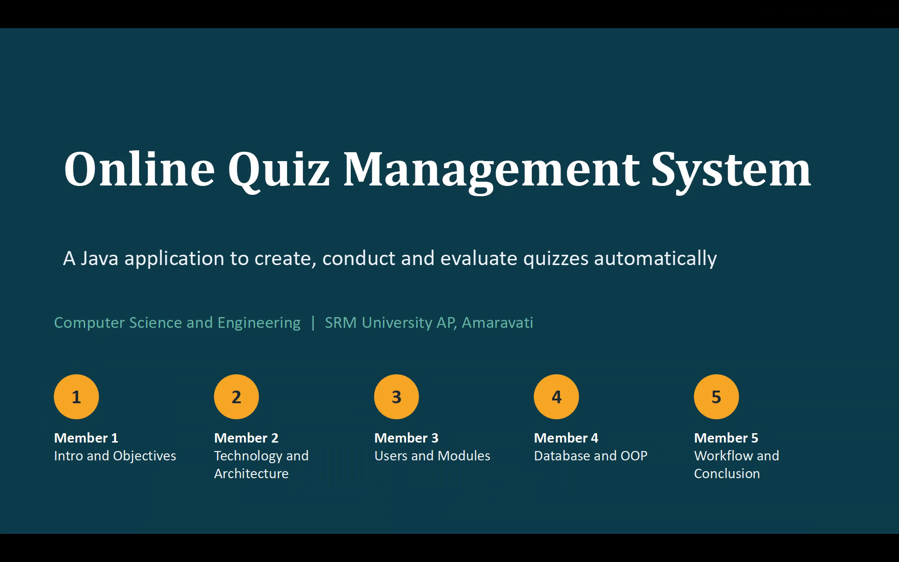
{"action": "key", "text": "Right"}
{"action": "key", "text": "Right"}
{"action": "key", "text": "Right"}
{"action": "key", "text": "Right"}
{"action": "key", "text": "Right"}
{"action": "key", "text": "Right"}
{"action": "key", "text": "Right"}
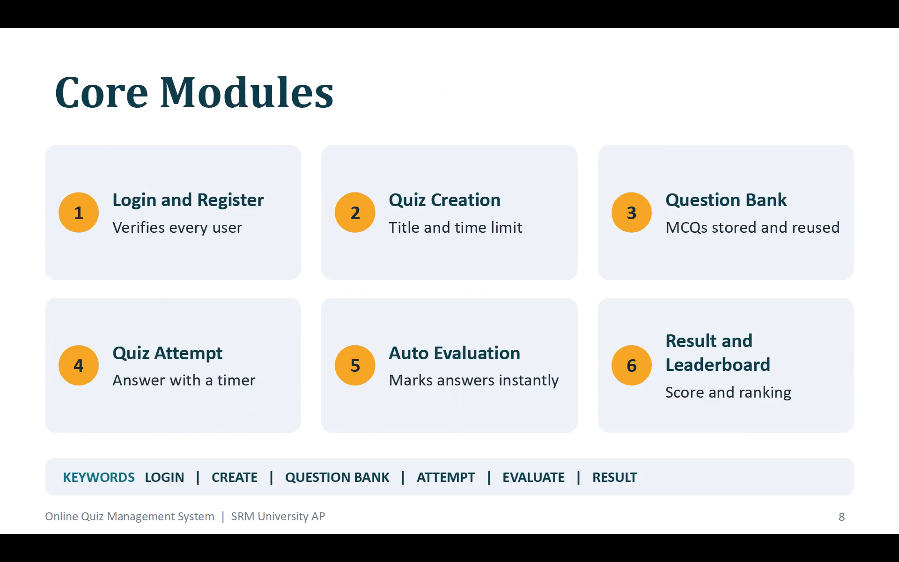
{"action": "key", "text": "Right"}
{"action": "key", "text": "Right"}
{"action": "key", "text": "Right"}
{"action": "key", "text": "Right"}
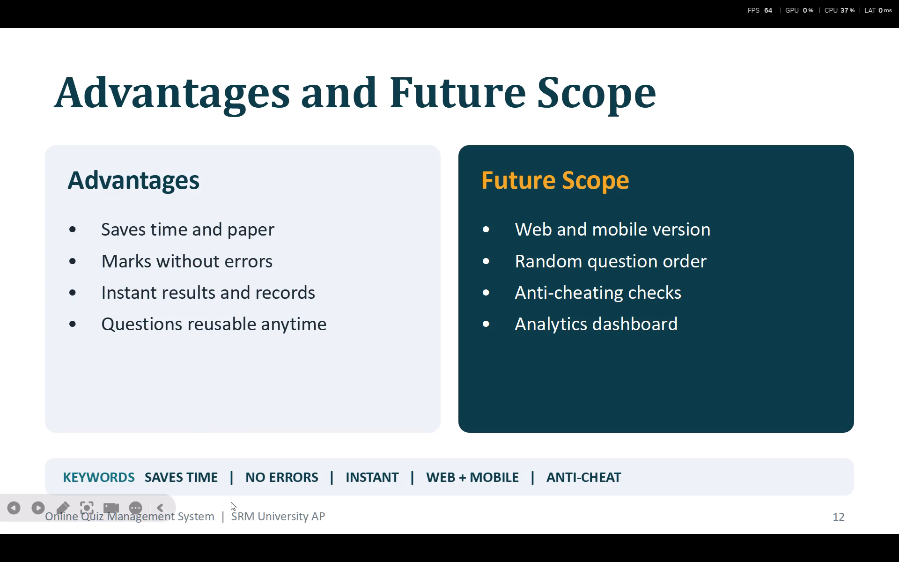
{"action": "key", "text": "Down"}
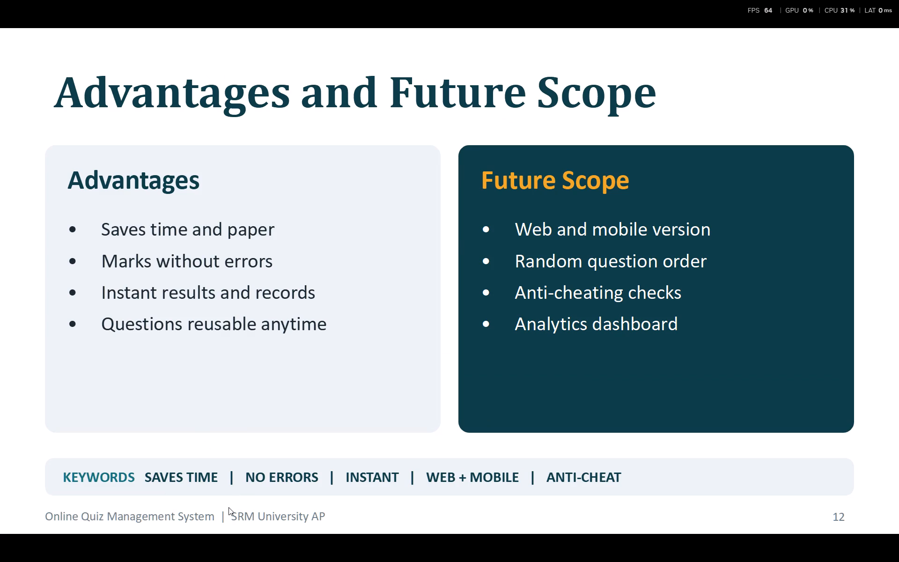
{"action": "key", "text": "Down"}
{"action": "key", "text": "Down"}
{"action": "key", "text": "Left"}
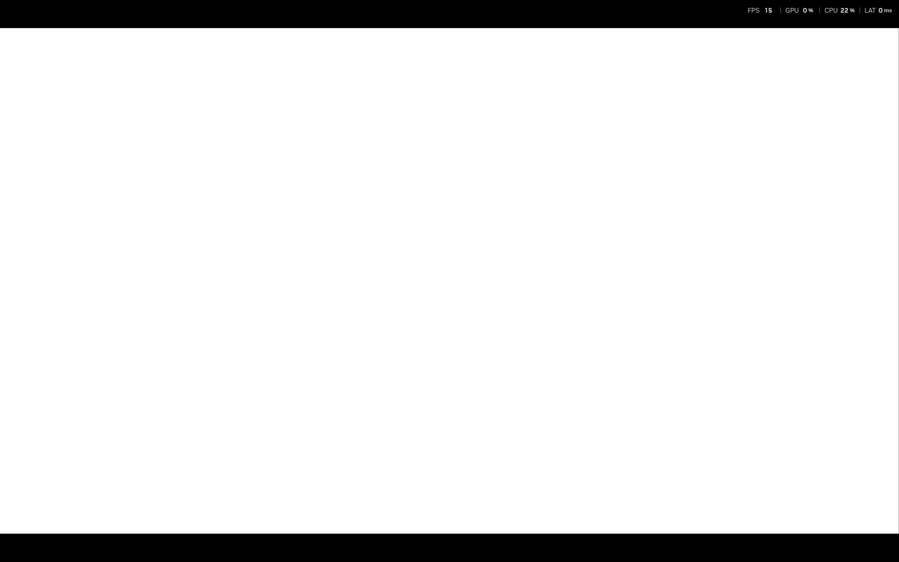
{"action": "key", "text": "space"}
{"action": "key", "text": "Right"}
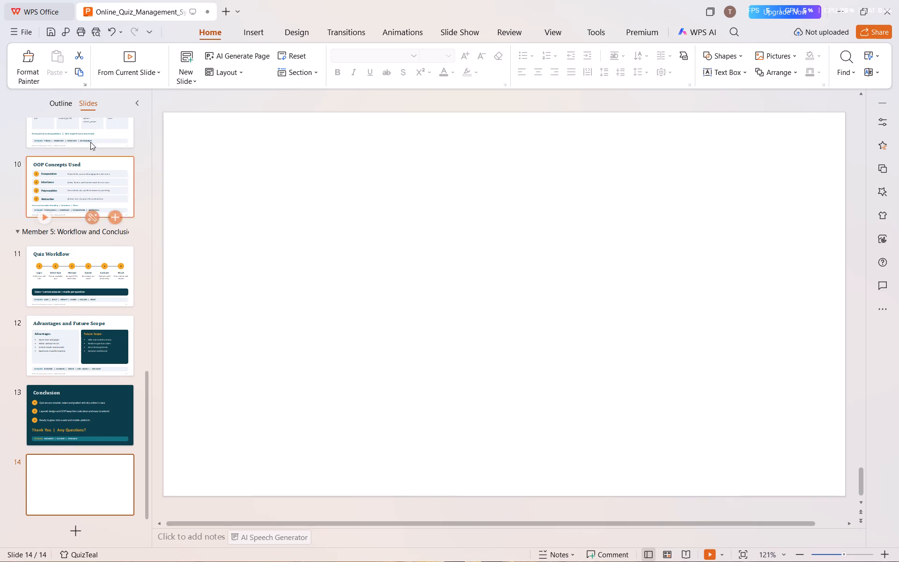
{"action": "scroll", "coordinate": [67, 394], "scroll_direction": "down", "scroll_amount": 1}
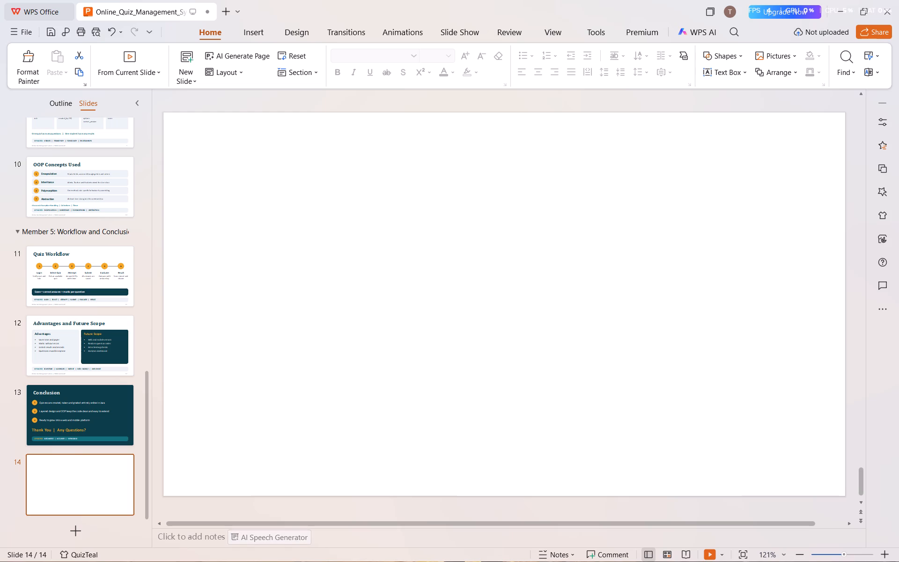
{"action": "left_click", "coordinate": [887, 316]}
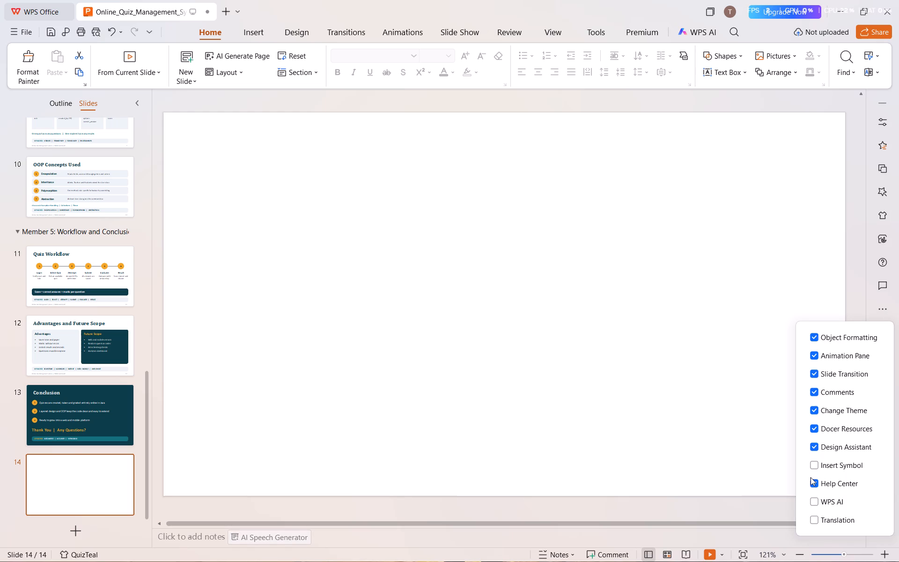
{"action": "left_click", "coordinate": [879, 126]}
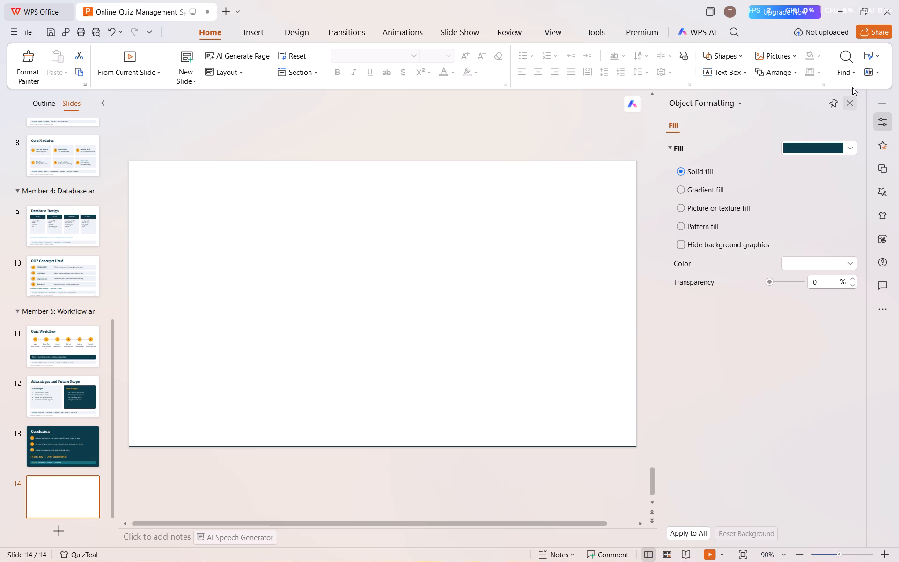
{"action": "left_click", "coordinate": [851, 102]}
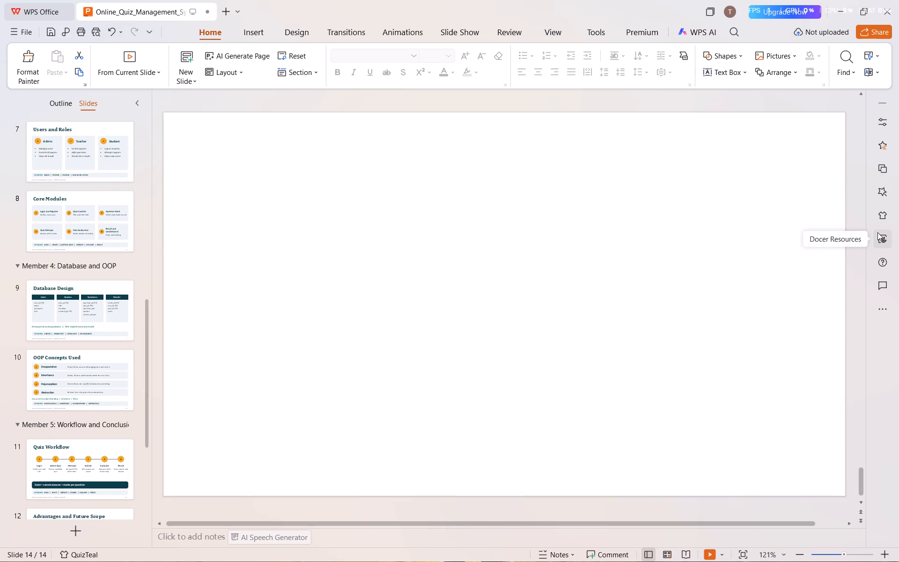
Open the Help Center, try to reload and diagnose its page, and close it.
{"action": "left_click", "coordinate": [880, 254]}
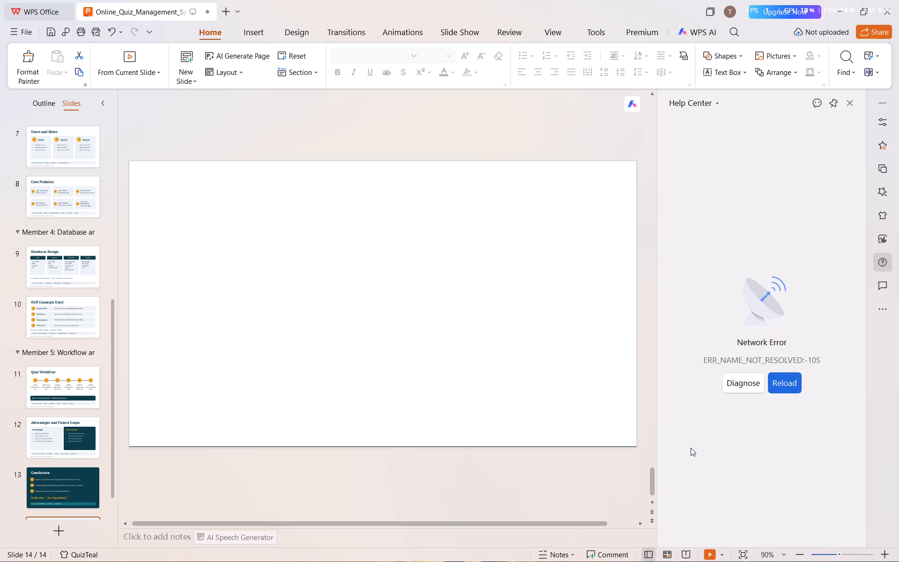
{"action": "left_click", "coordinate": [779, 378]}
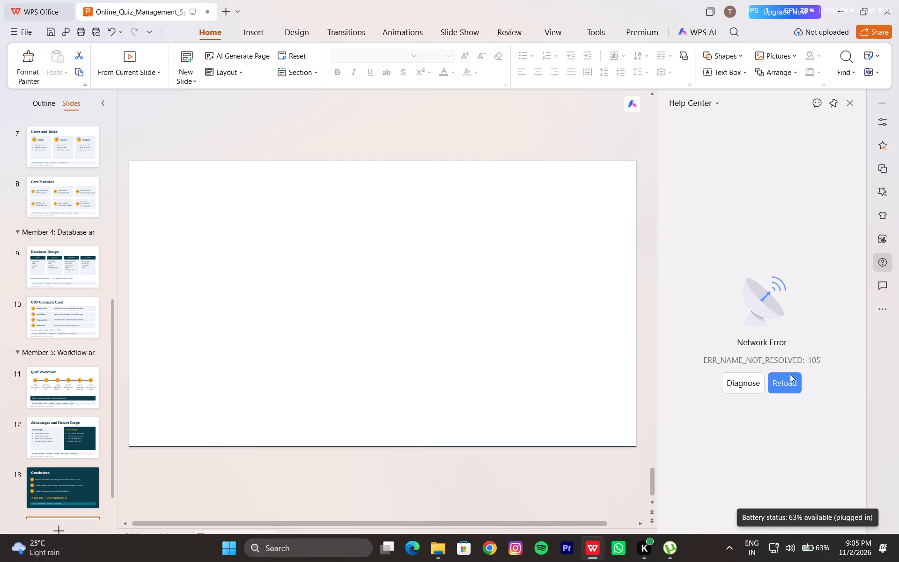
{"action": "left_click", "coordinate": [753, 386]}
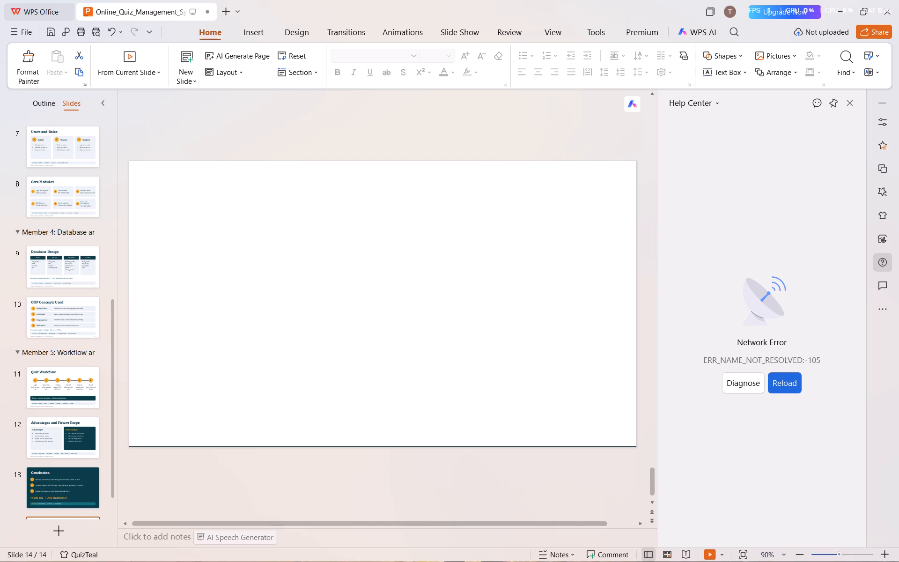
{"action": "left_click", "coordinate": [791, 390]}
{"action": "left_click", "coordinate": [847, 109]}
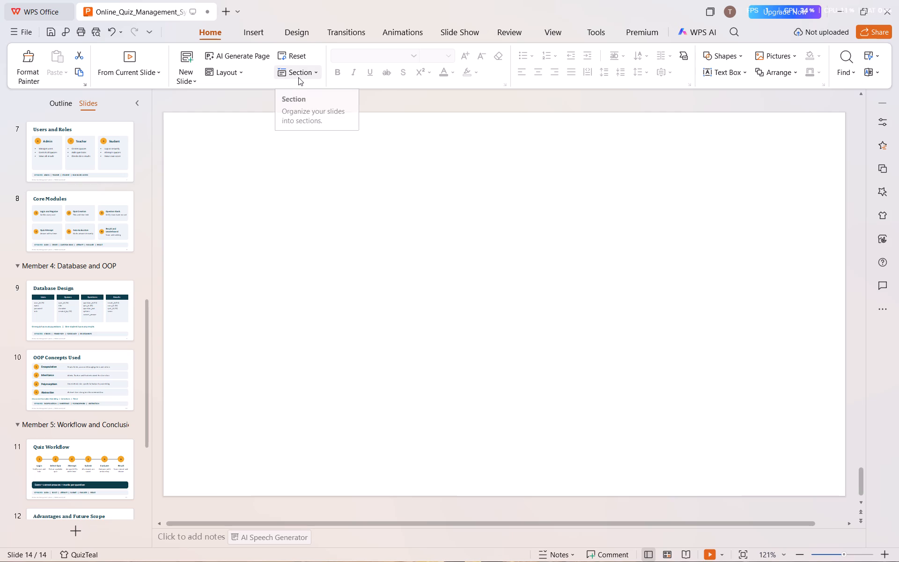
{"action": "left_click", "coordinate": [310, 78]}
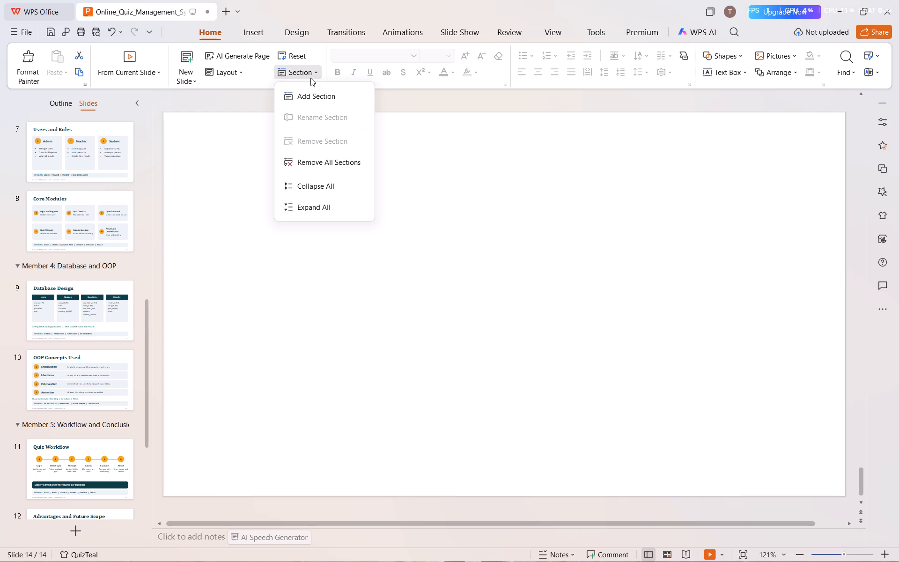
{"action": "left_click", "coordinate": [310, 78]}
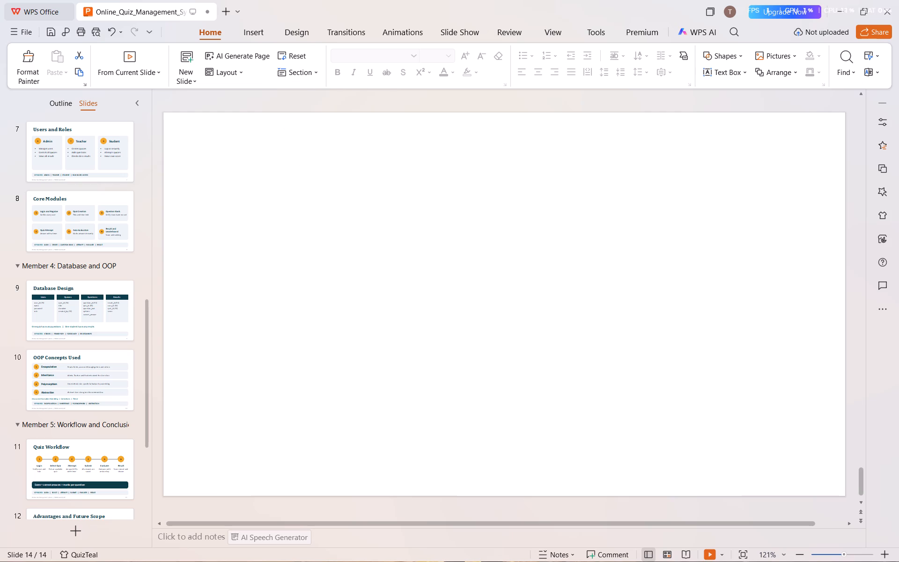
Run the slide show from the title slide through to slide 14, try to start its video, and exit the show.
{"action": "scroll", "coordinate": [101, 494], "scroll_direction": "down", "scroll_amount": 2}
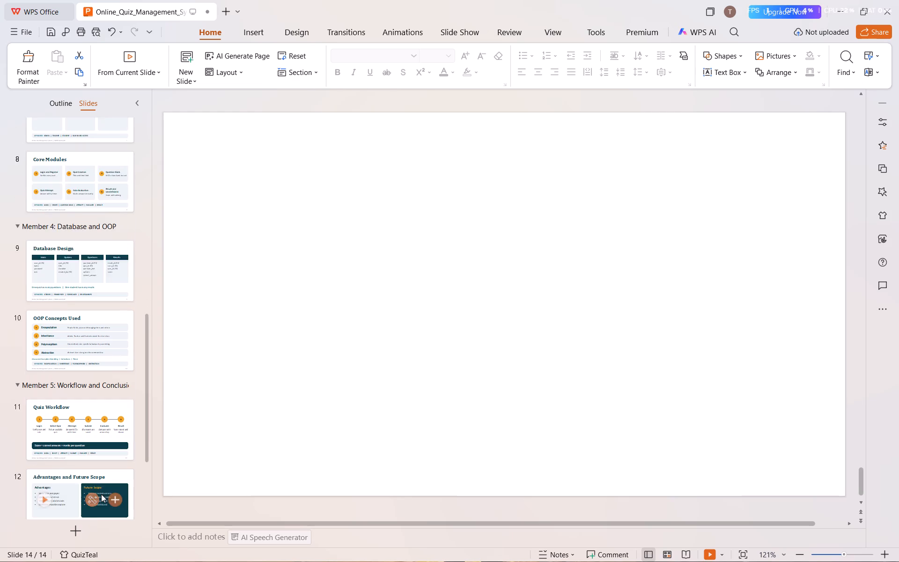
{"action": "scroll", "coordinate": [101, 494], "scroll_direction": "down", "scroll_amount": 8}
{"action": "left_click", "coordinate": [101, 494]}
{"action": "left_click", "coordinate": [101, 494]}
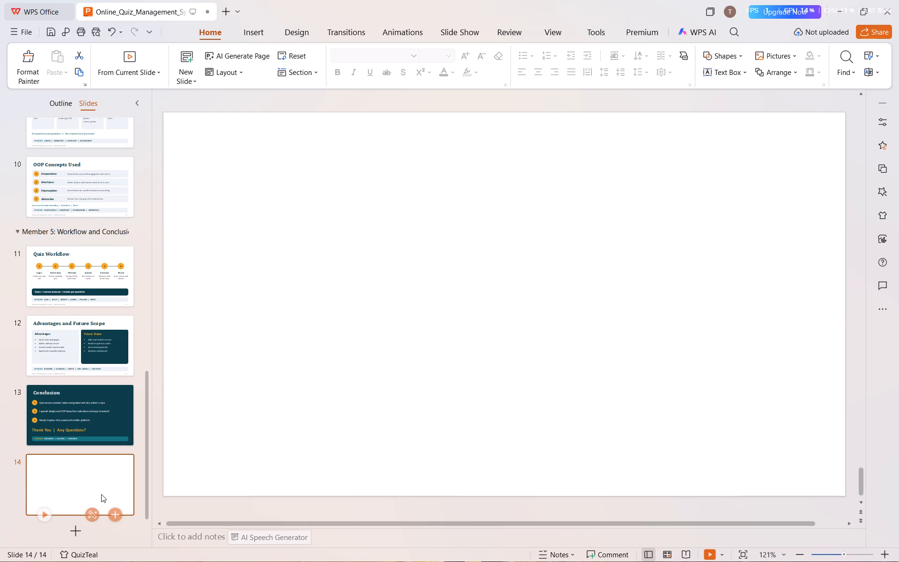
{"action": "left_click", "coordinate": [723, 555]}
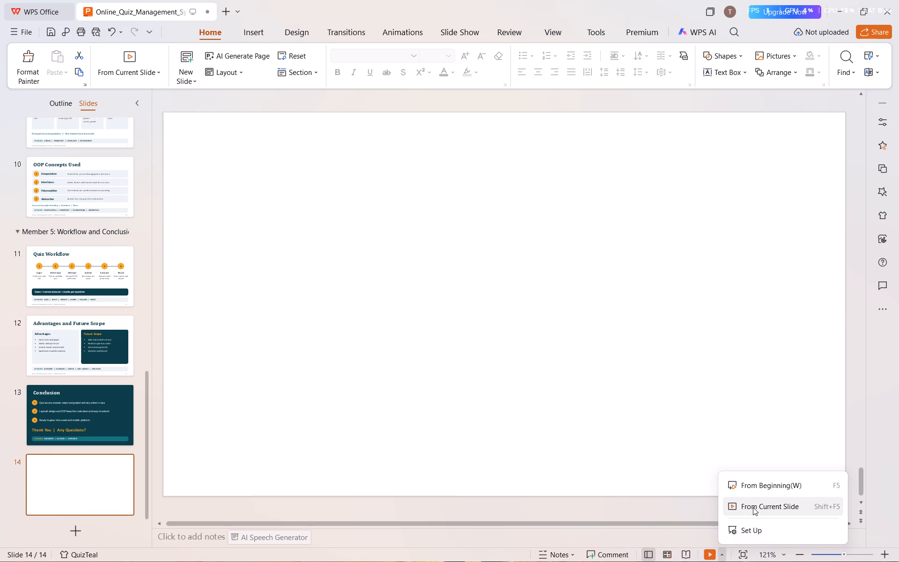
{"action": "left_click", "coordinate": [750, 493]}
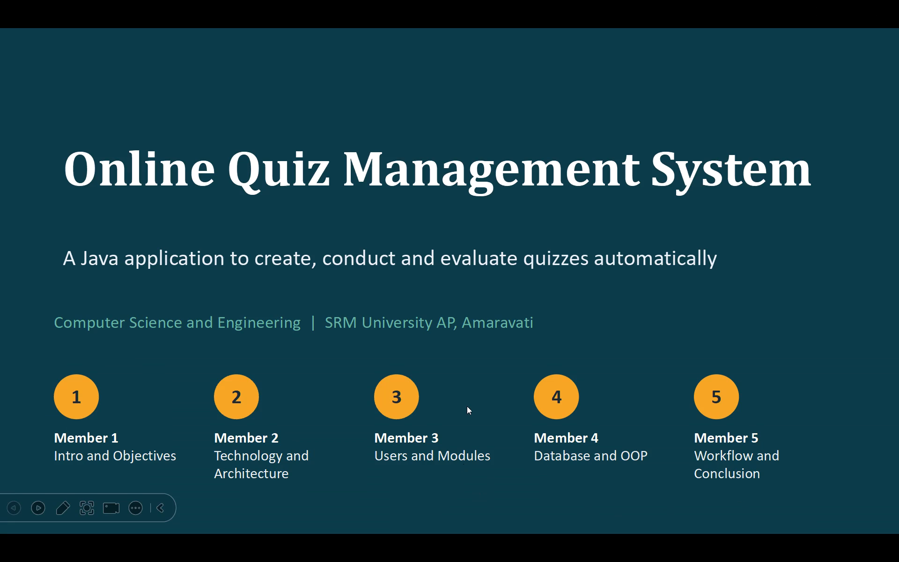
{"action": "key", "text": "Down"}
{"action": "key", "text": "Down"}
{"action": "key", "text": "Down"}
{"action": "key", "text": "Down"}
{"action": "key", "text": "Down"}
{"action": "key", "text": "Down"}
{"action": "key", "text": "Down"}
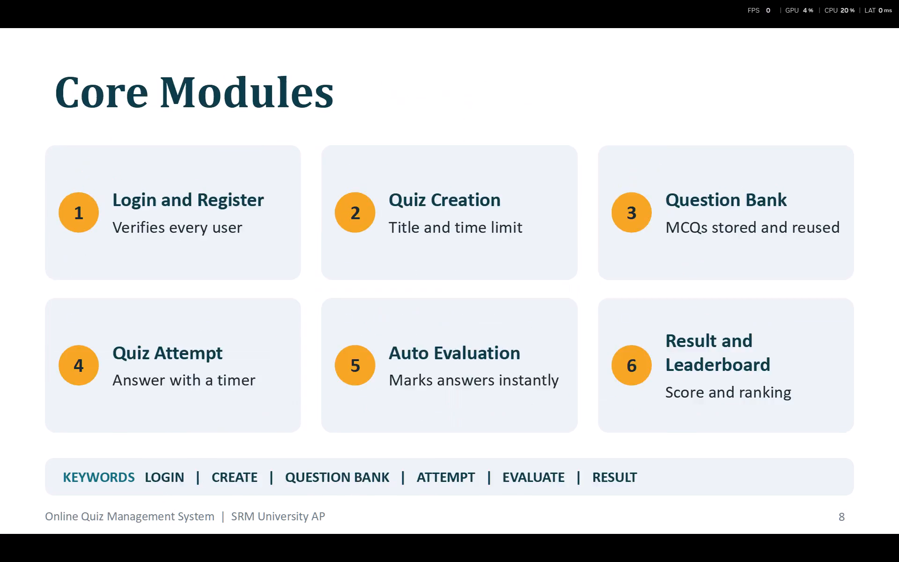
{"action": "key", "text": "Down"}
{"action": "key", "text": "Down"}
{"action": "key", "text": "Down"}
{"action": "key", "text": "Down"}
{"action": "key", "text": "Down"}
{"action": "key", "text": "Down"}
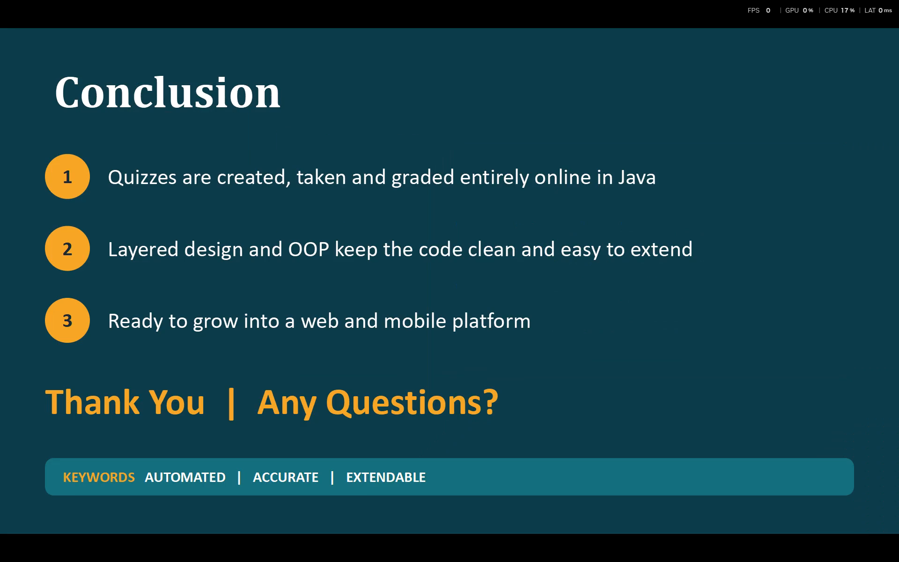
{"action": "key", "text": "shift+F5"}
{"action": "key", "text": "space"}
{"action": "key", "text": "space"}
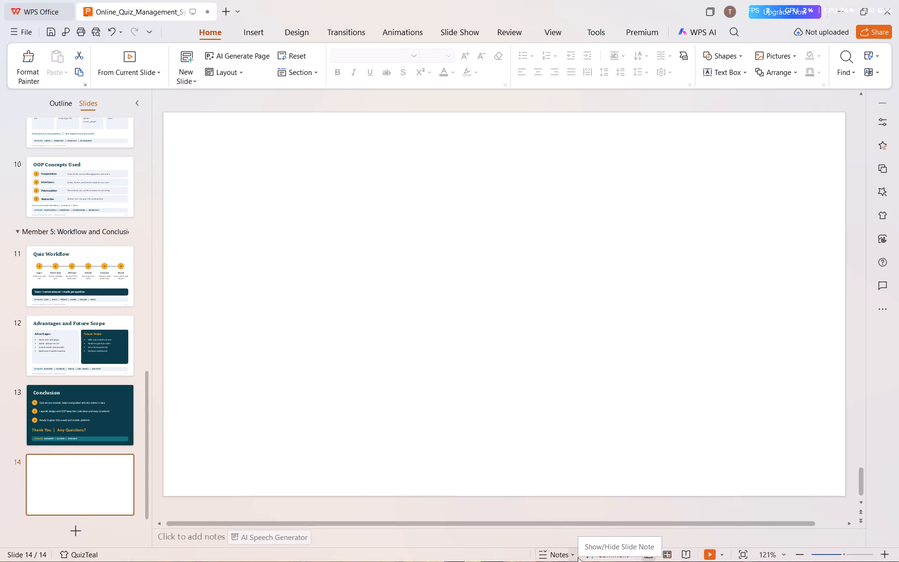
Review the slide show setup options and the advanced monitor settings, and leave the setup without applying changes.
{"action": "left_click", "coordinate": [723, 554]}
{"action": "left_click", "coordinate": [750, 533]}
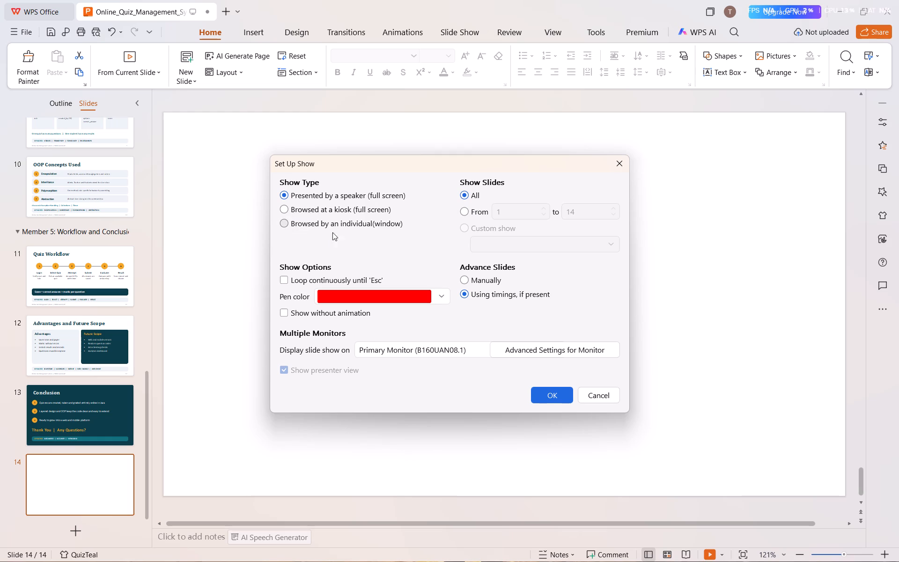
{"action": "left_click", "coordinate": [291, 285]}
{"action": "left_click", "coordinate": [291, 285]}
{"action": "left_click", "coordinate": [550, 351]}
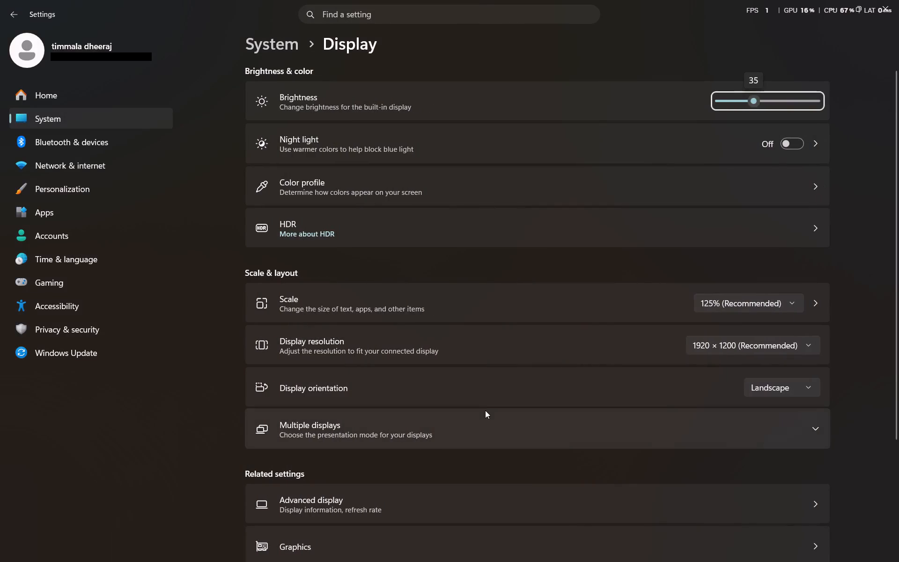
{"action": "left_click", "coordinate": [898, 6]}
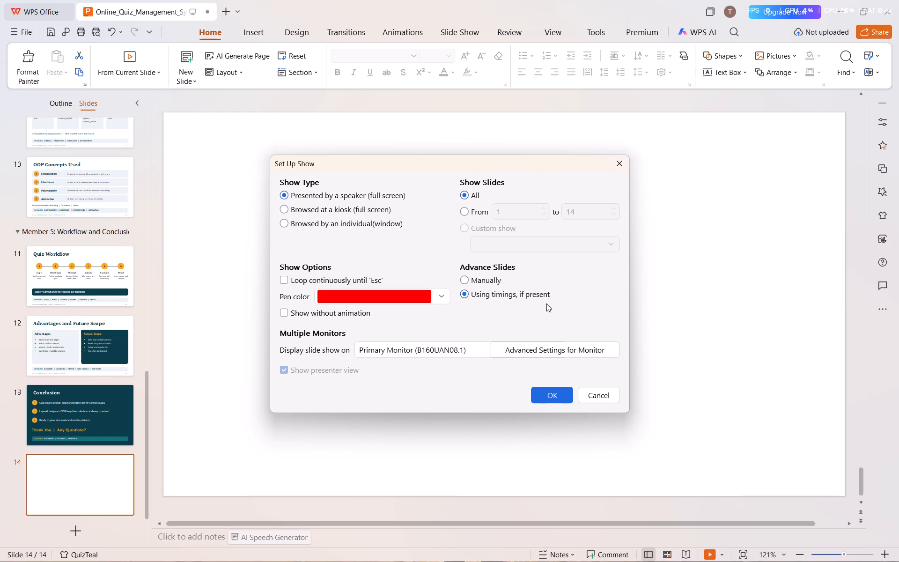
{"action": "left_click", "coordinate": [587, 389]}
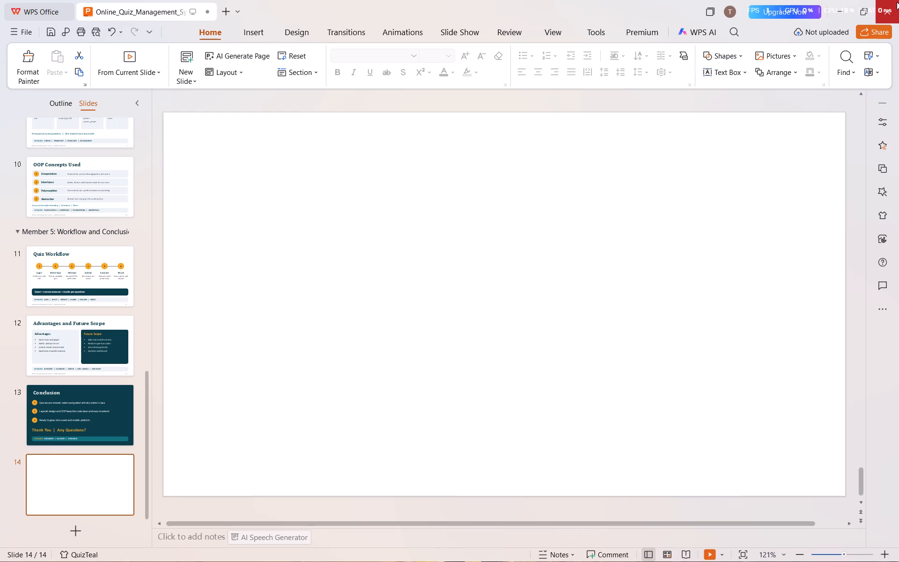
Close the presentation in WPS Office without saving the changes.
{"action": "left_click", "coordinate": [897, 2]}
{"action": "left_click", "coordinate": [468, 310]}
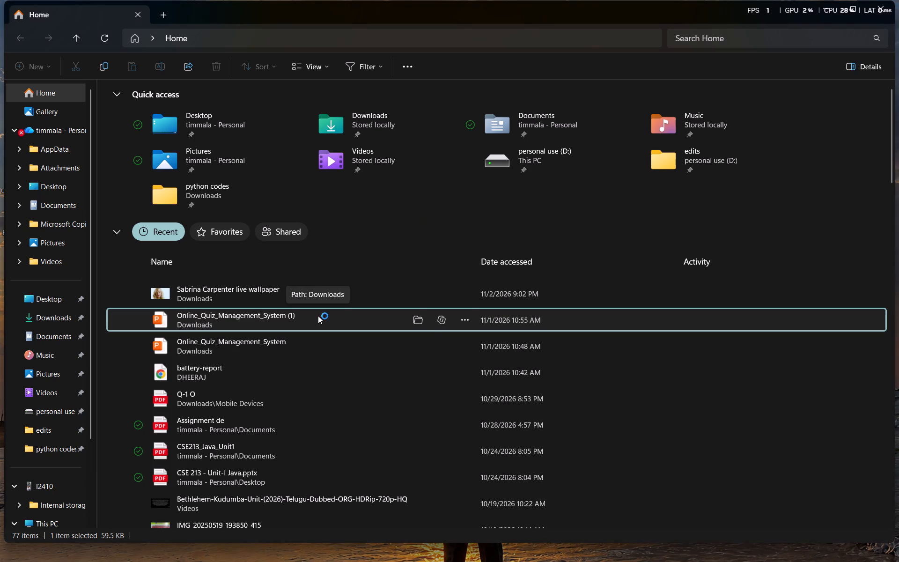
Open the recent file Online_Quiz_Management_System (1) from File Explorer in Microsoft PowerPoint and maximize its window.
{"action": "left_click", "coordinate": [466, 318]}
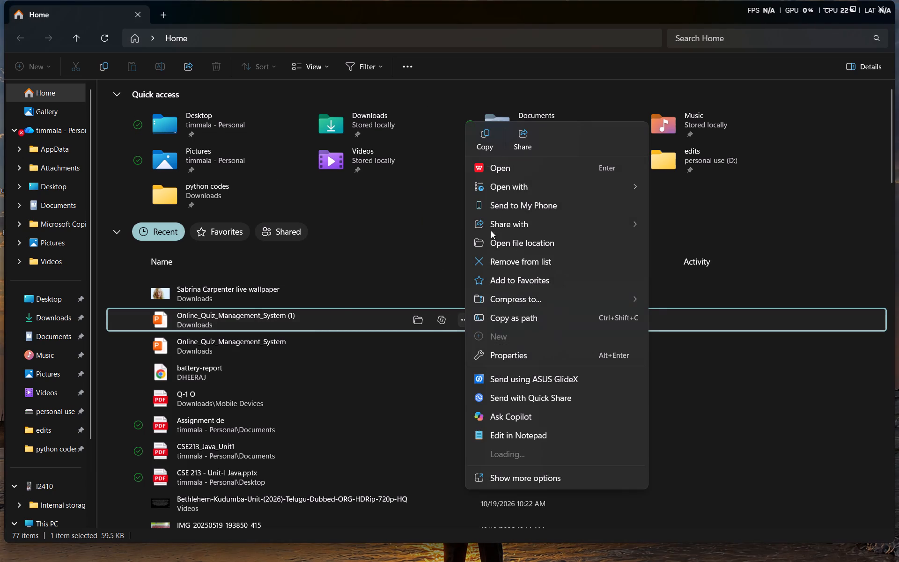
{"action": "left_click", "coordinate": [667, 187]}
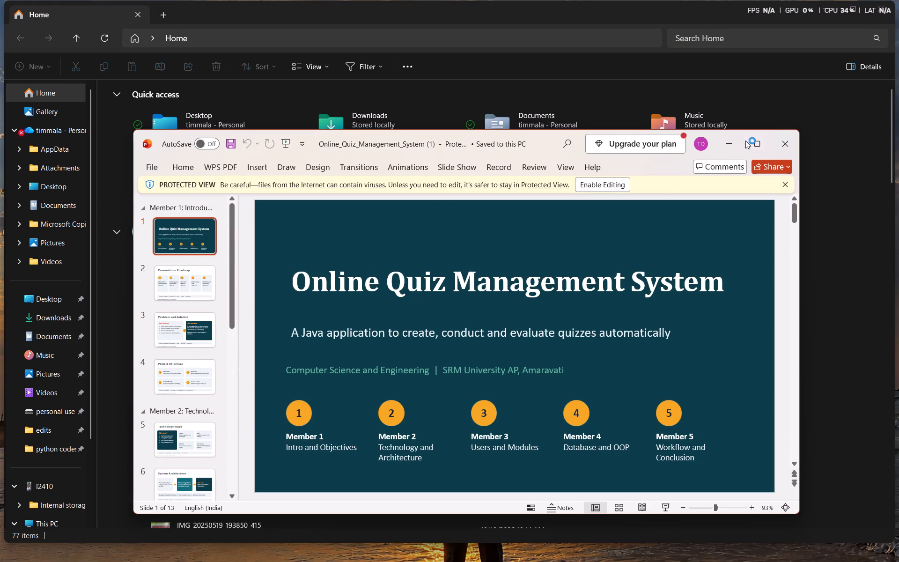
{"action": "left_click", "coordinate": [745, 140]}
Go to the Conclusion slide, slide 13.
{"action": "scroll", "coordinate": [75, 177], "scroll_direction": "down", "scroll_amount": 4}
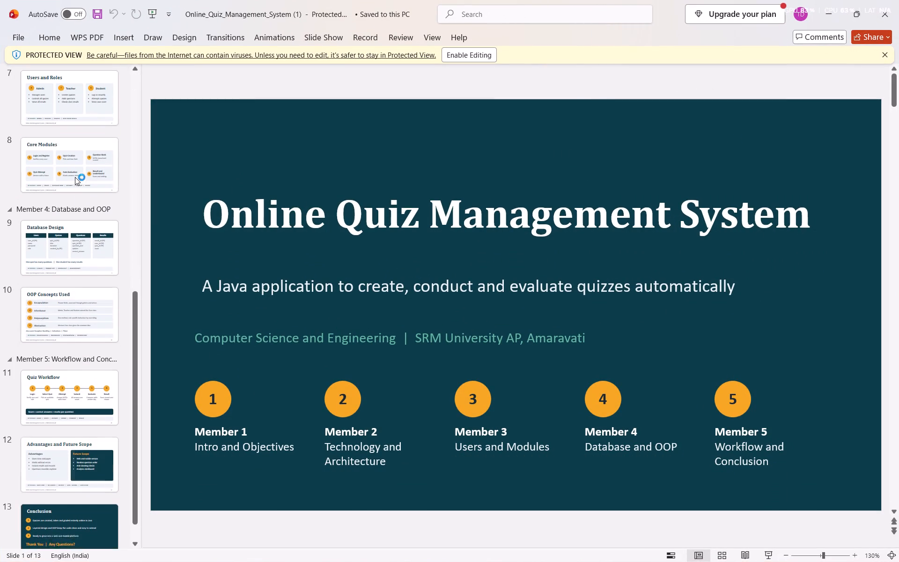
{"action": "scroll", "coordinate": [75, 177], "scroll_direction": "down", "scroll_amount": 2}
{"action": "left_click", "coordinate": [76, 12]}
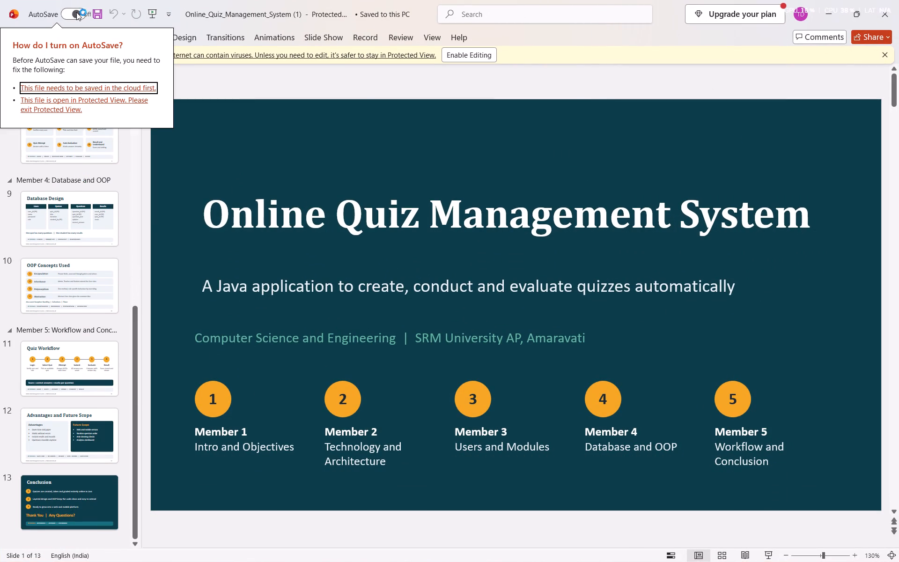
{"action": "left_click", "coordinate": [83, 488]}
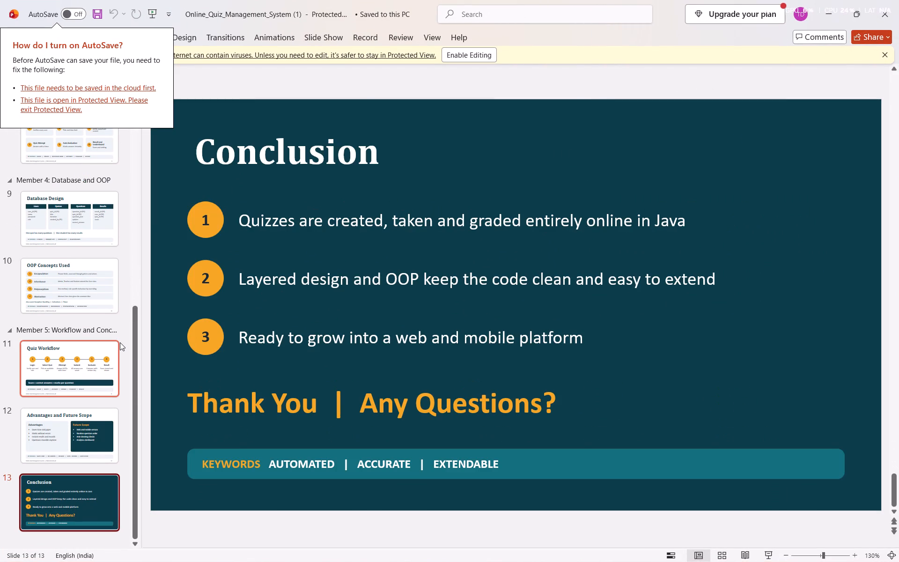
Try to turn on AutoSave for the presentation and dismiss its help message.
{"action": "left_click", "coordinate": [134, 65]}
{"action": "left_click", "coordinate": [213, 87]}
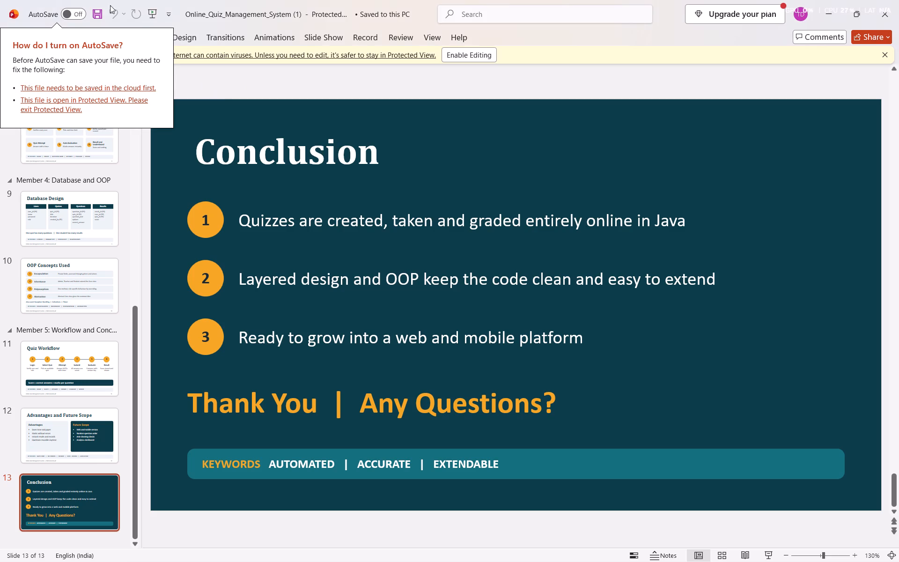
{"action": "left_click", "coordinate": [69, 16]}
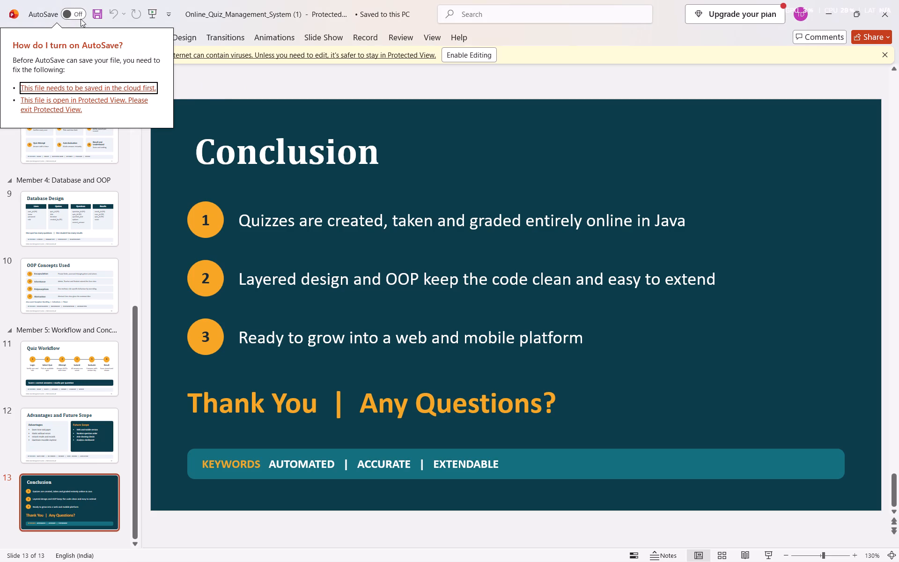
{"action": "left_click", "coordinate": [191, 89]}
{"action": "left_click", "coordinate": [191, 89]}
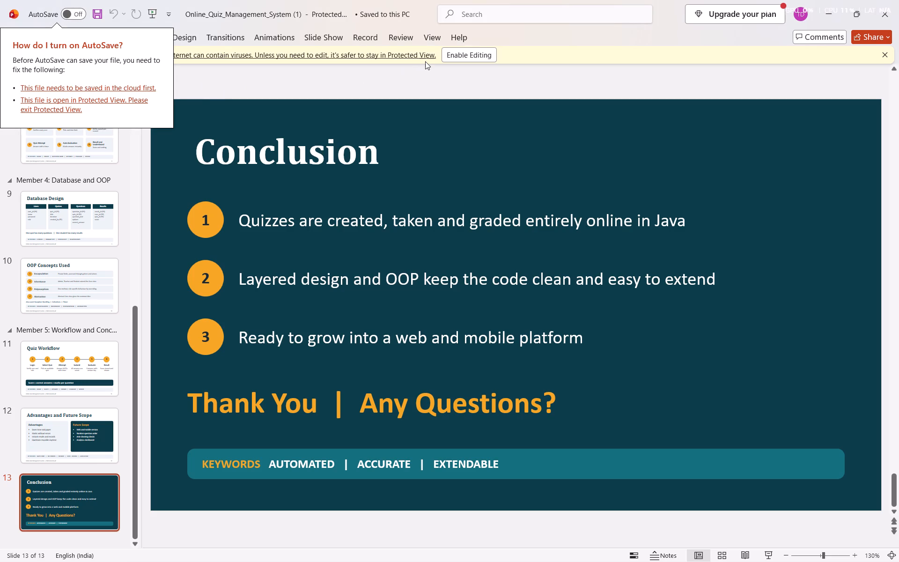
Enable editing of the presentation opened in Protected View.
{"action": "left_click", "coordinate": [459, 61]}
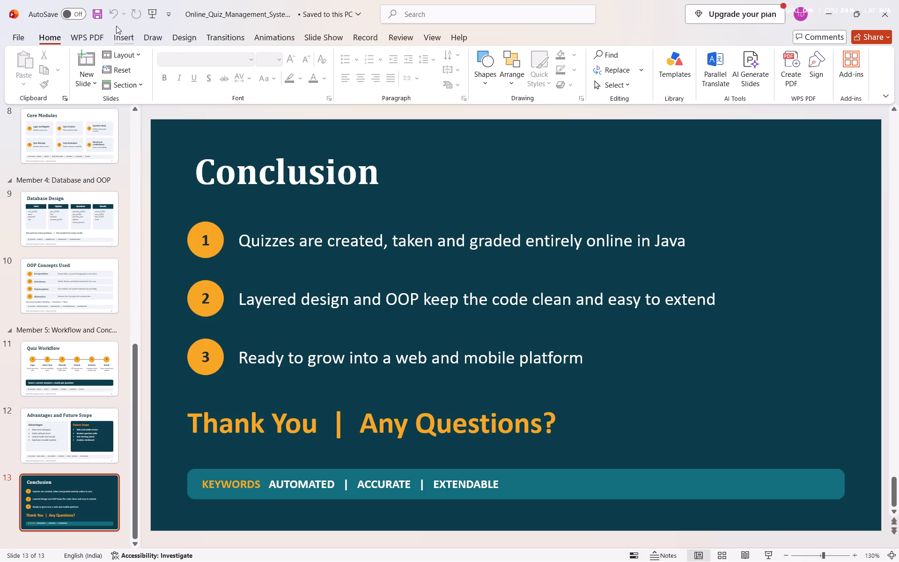
Add a new slide after the Conclusion slide and activate its title placeholder.
{"action": "left_click", "coordinate": [84, 63]}
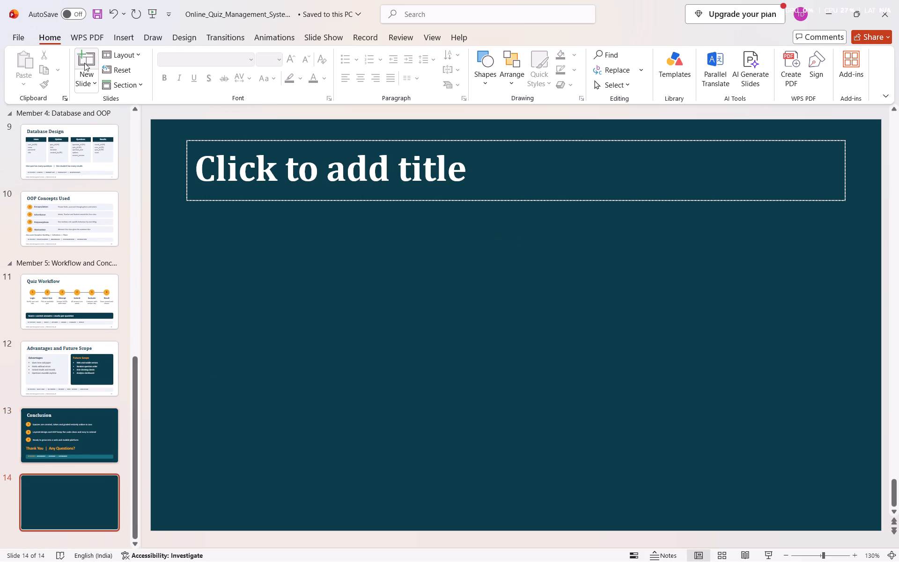
{"action": "left_click", "coordinate": [196, 161]}
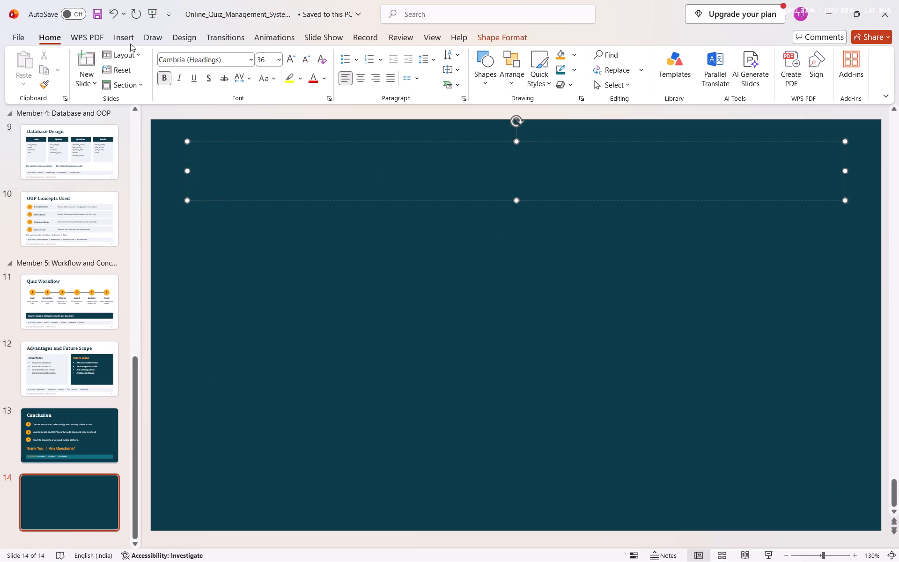
Insert the hamster thank-you video from the Downloads folder on this device into slide 14.
{"action": "left_click", "coordinate": [119, 35]}
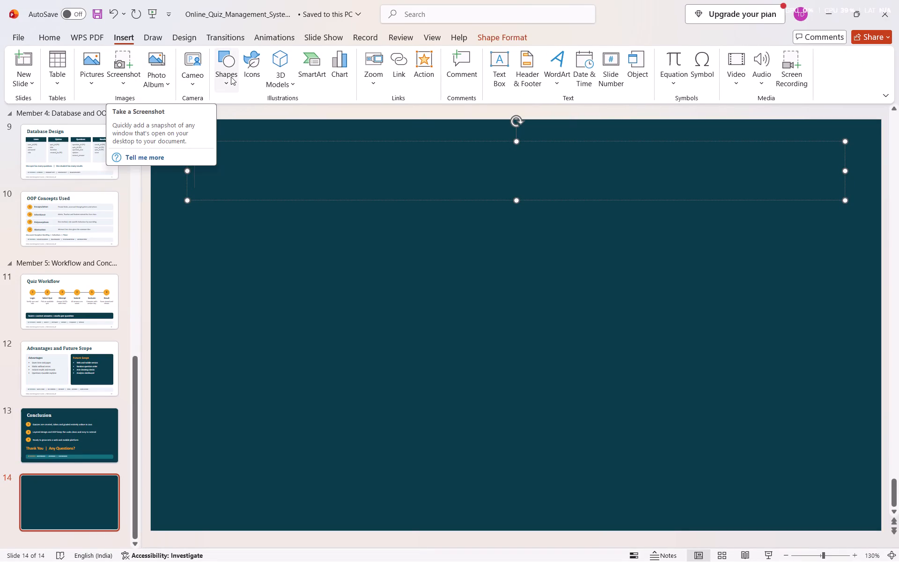
{"action": "left_click", "coordinate": [740, 72]}
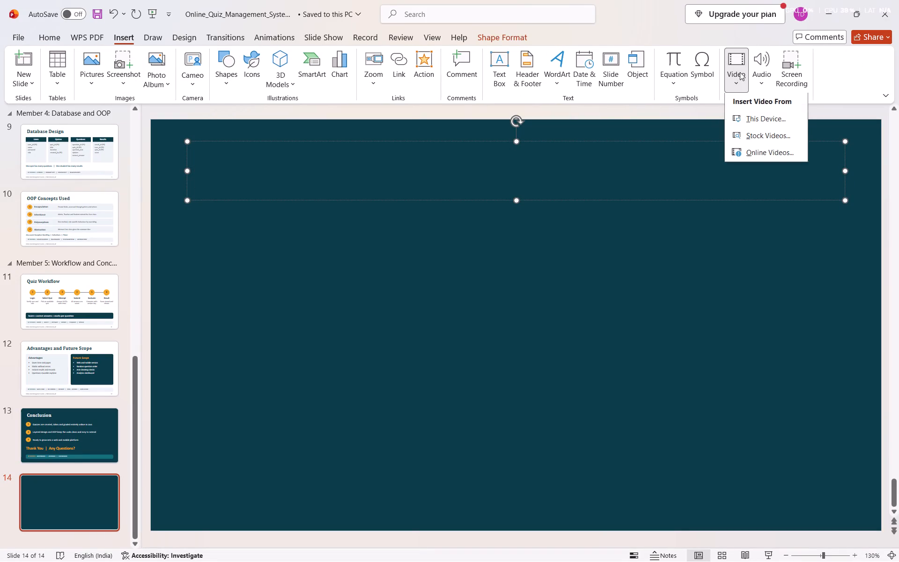
{"action": "left_click", "coordinate": [743, 114]}
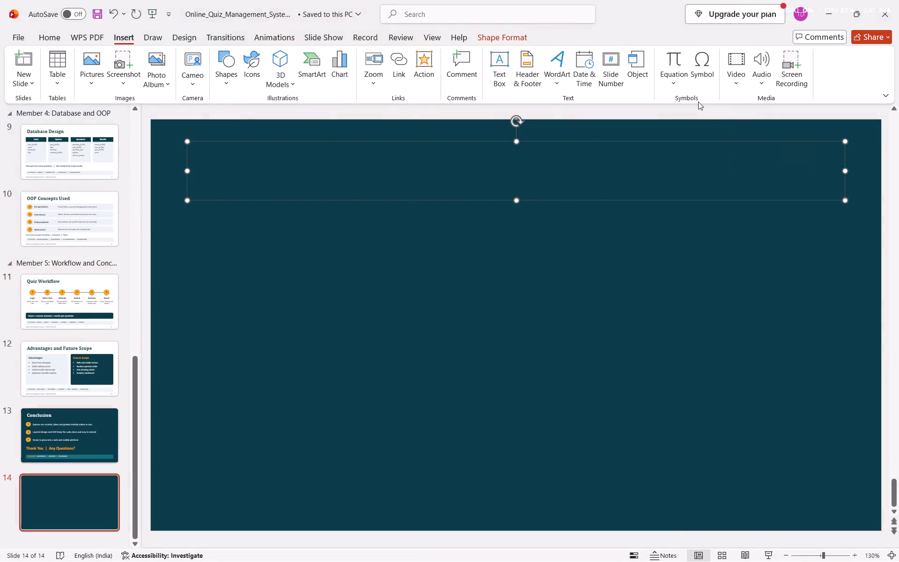
{"action": "left_click", "coordinate": [45, 182]}
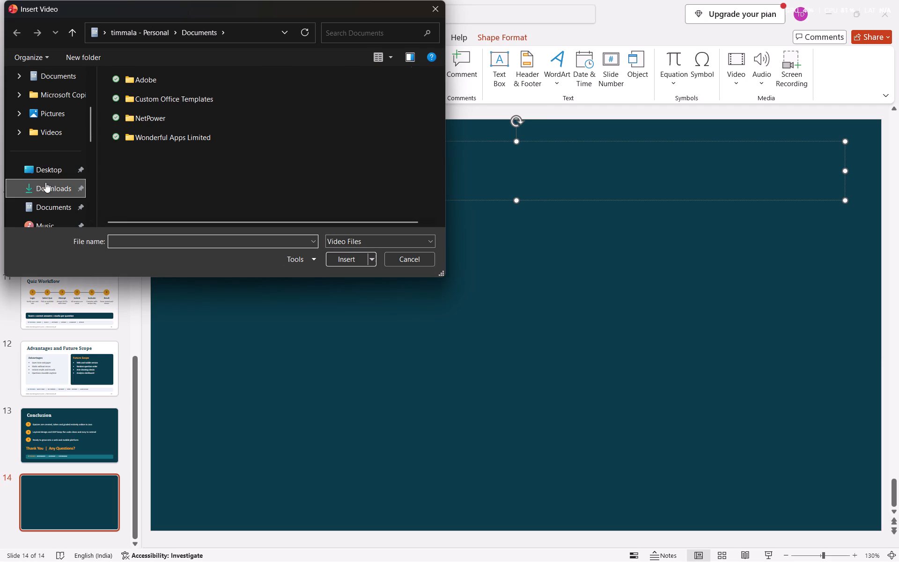
{"action": "left_click", "coordinate": [161, 112]}
{"action": "left_click", "coordinate": [161, 112]}
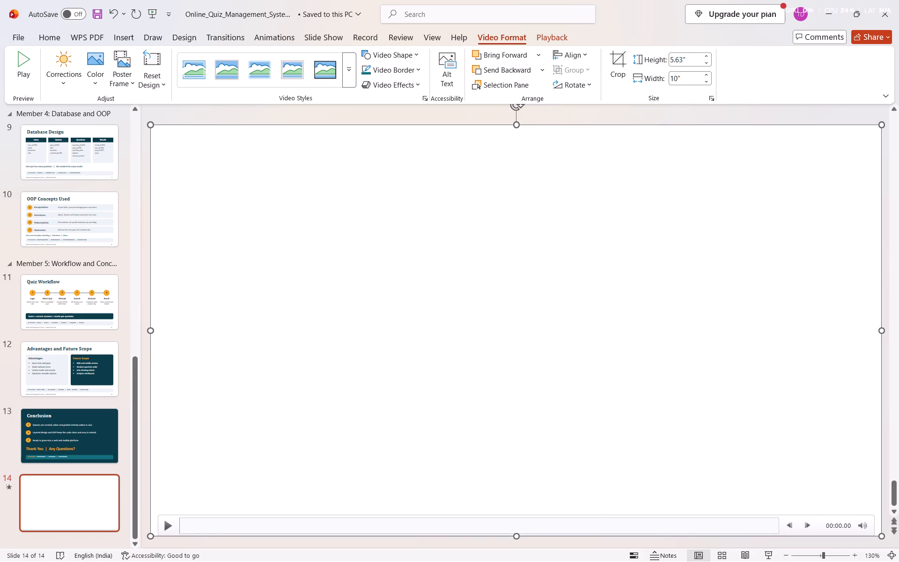
Preview the inserted hamster video on slide 14 and lower its playback volume to the minimum.
{"action": "left_click", "coordinate": [20, 58]}
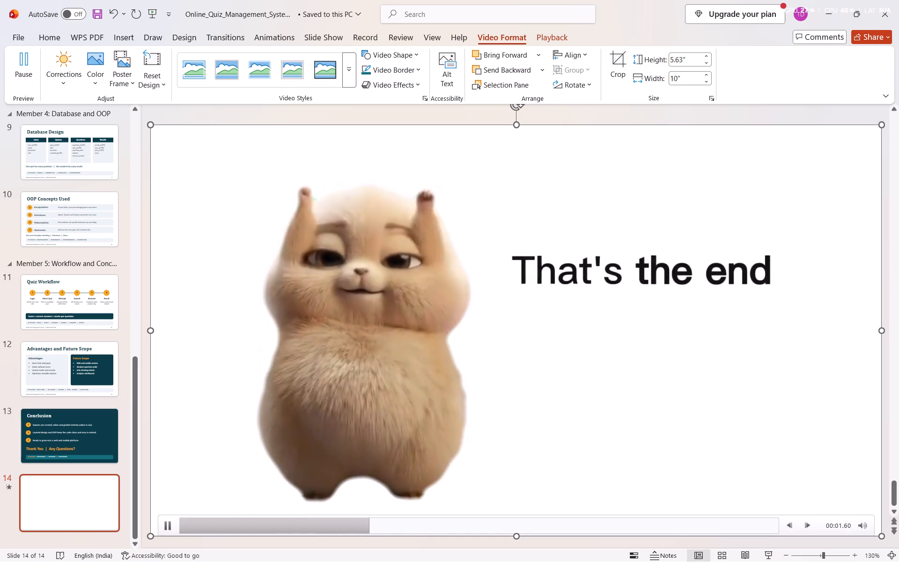
{"action": "left_click_drag", "start_coordinate": [866, 471], "coordinate": [868, 521]}
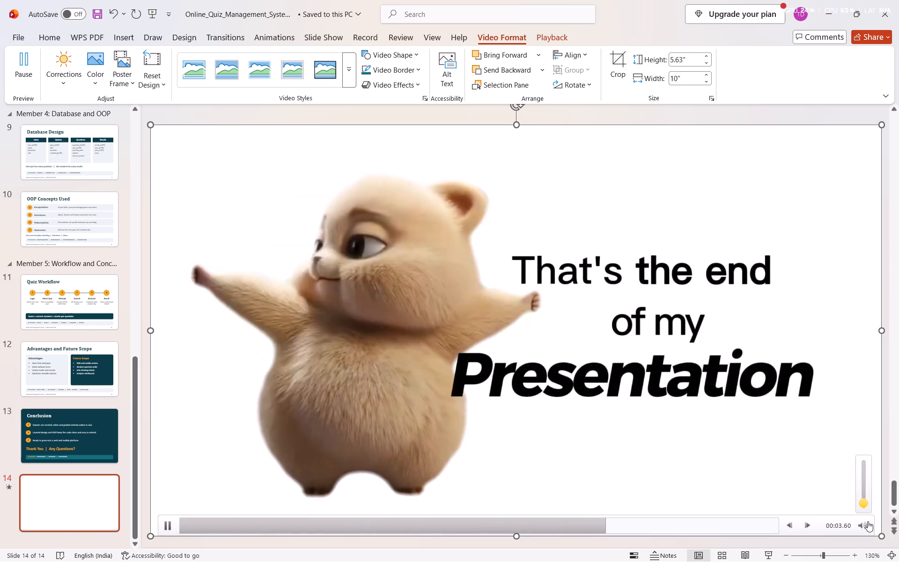
{"action": "left_click_drag", "start_coordinate": [868, 521], "coordinate": [868, 525]}
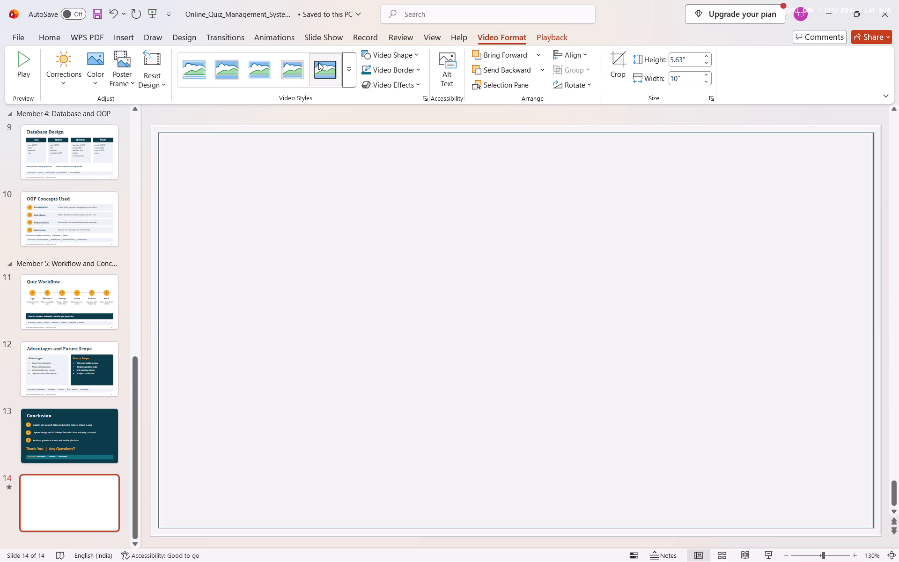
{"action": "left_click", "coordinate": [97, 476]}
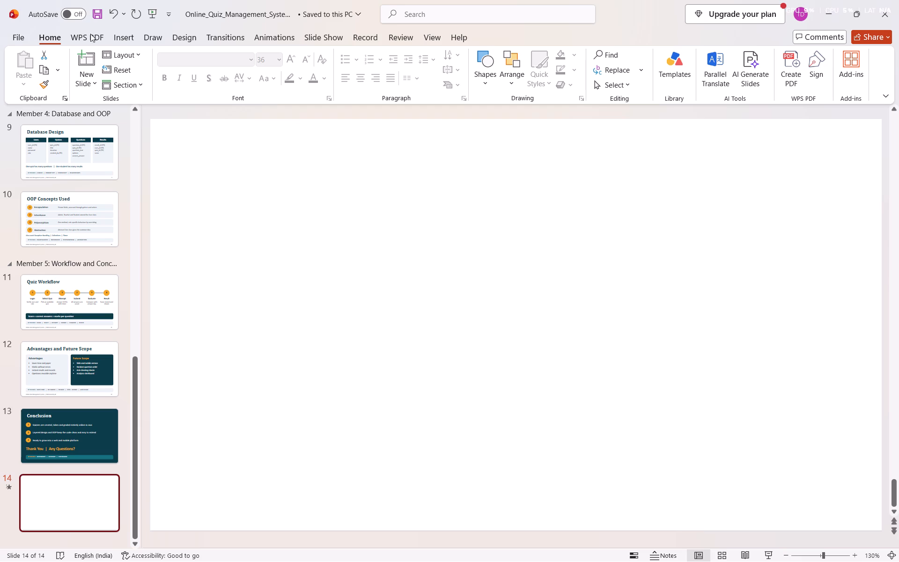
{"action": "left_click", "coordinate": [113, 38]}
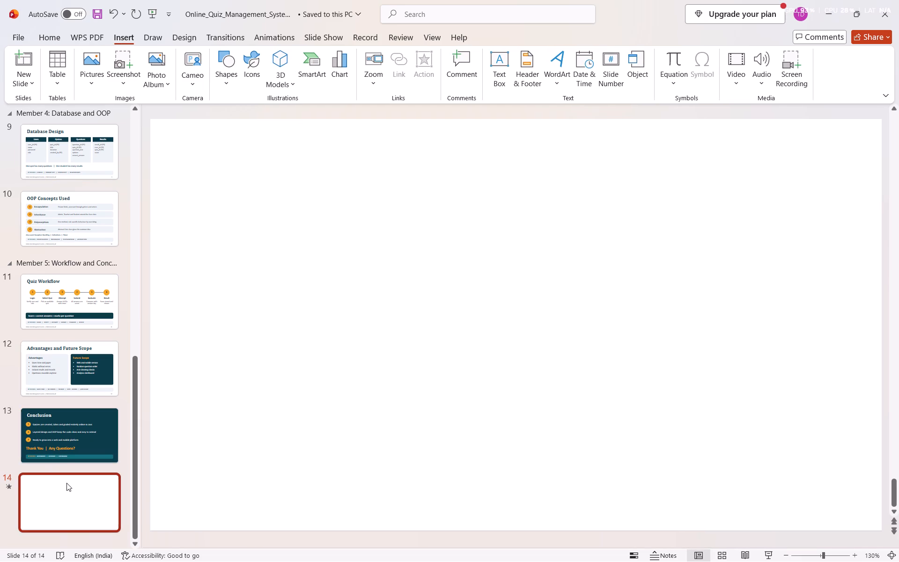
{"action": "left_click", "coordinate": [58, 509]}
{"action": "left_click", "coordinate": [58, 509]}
Select the video on slide 14 and open the volume setting among its playback options.
{"action": "left_click", "coordinate": [207, 436]}
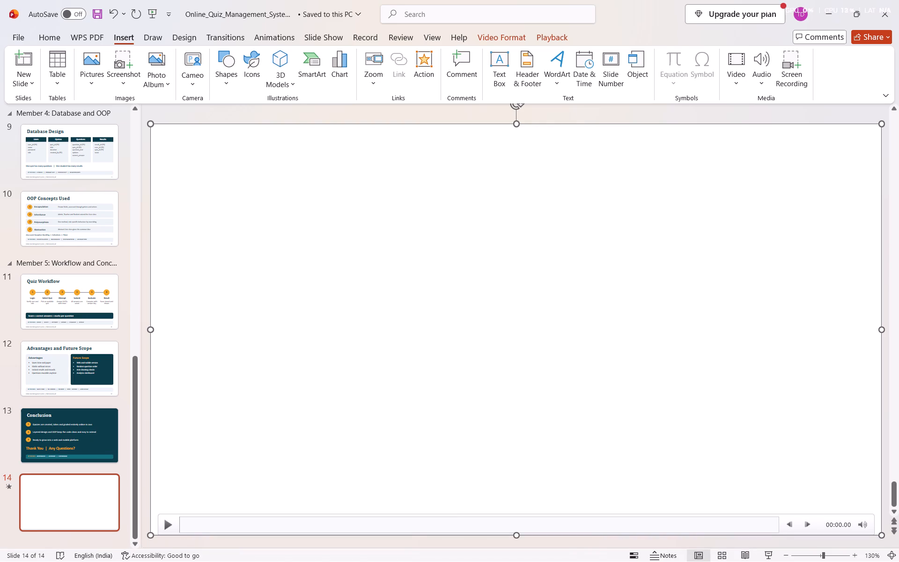
{"action": "left_click", "coordinate": [500, 39]}
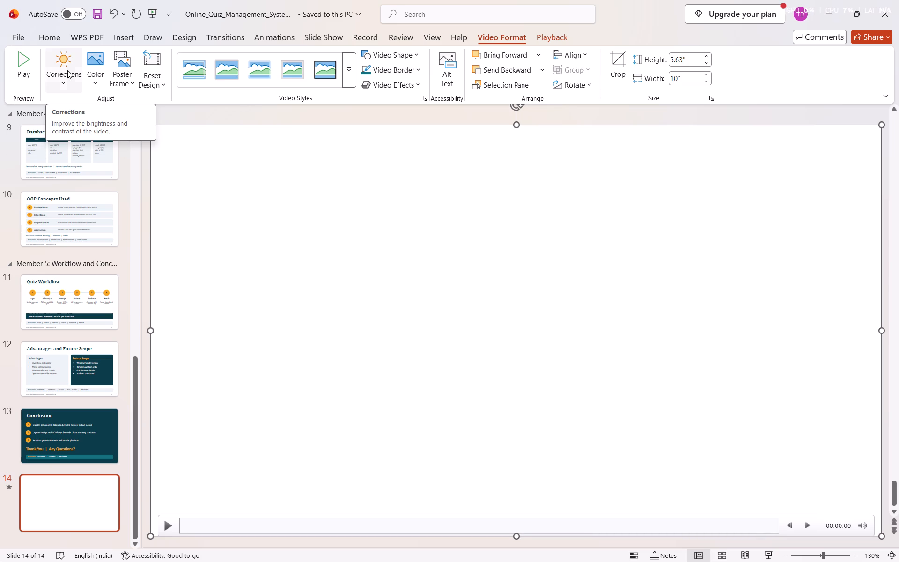
{"action": "left_click", "coordinate": [561, 44]}
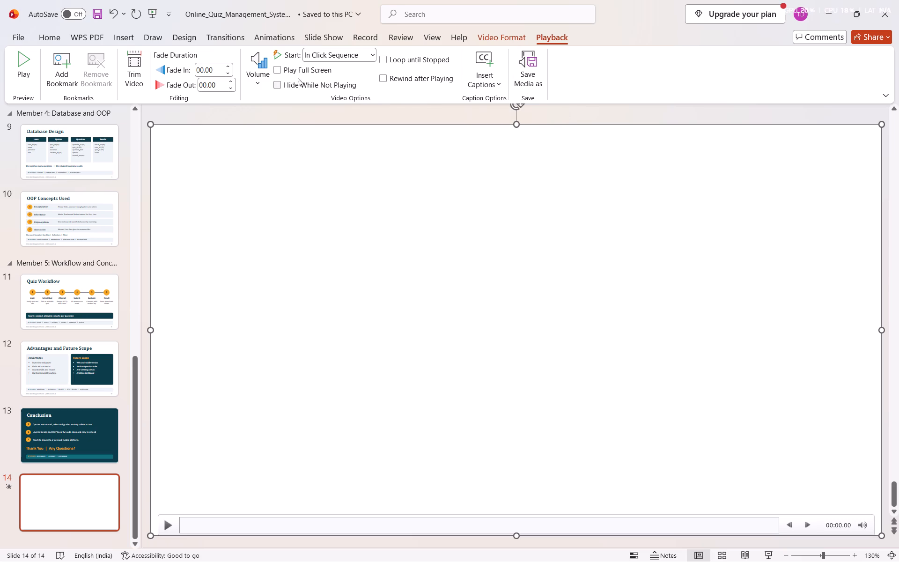
{"action": "left_click", "coordinate": [265, 81], "text": "shift"}
{"action": "left_click", "coordinate": [259, 85], "text": "shift"}
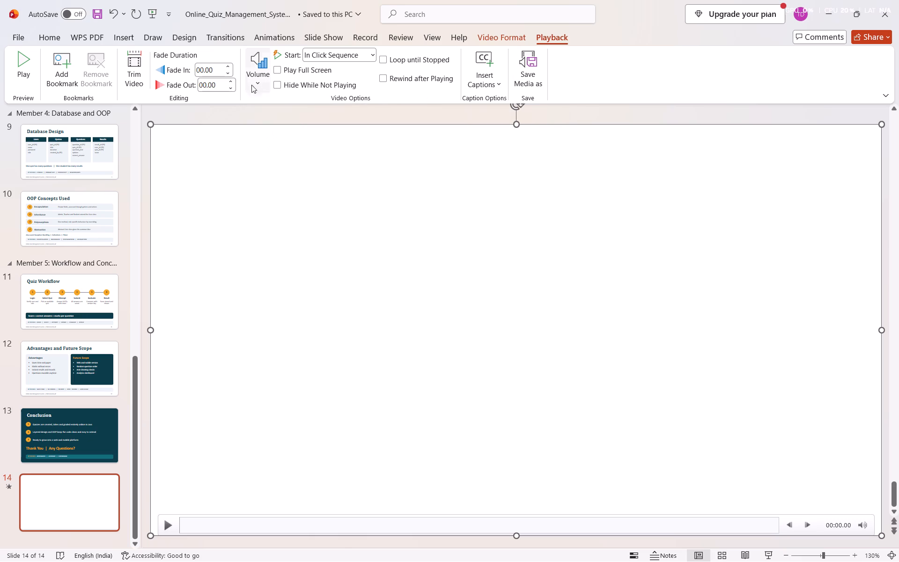
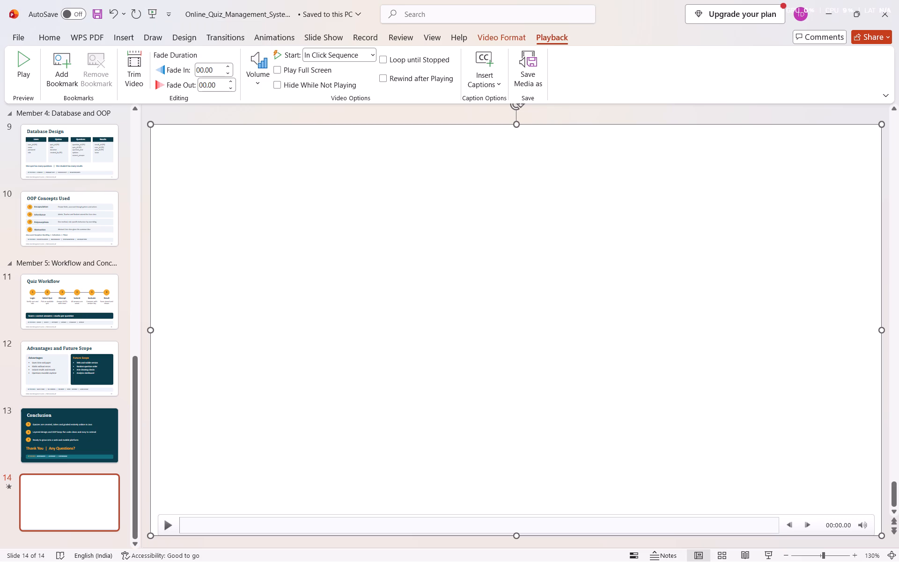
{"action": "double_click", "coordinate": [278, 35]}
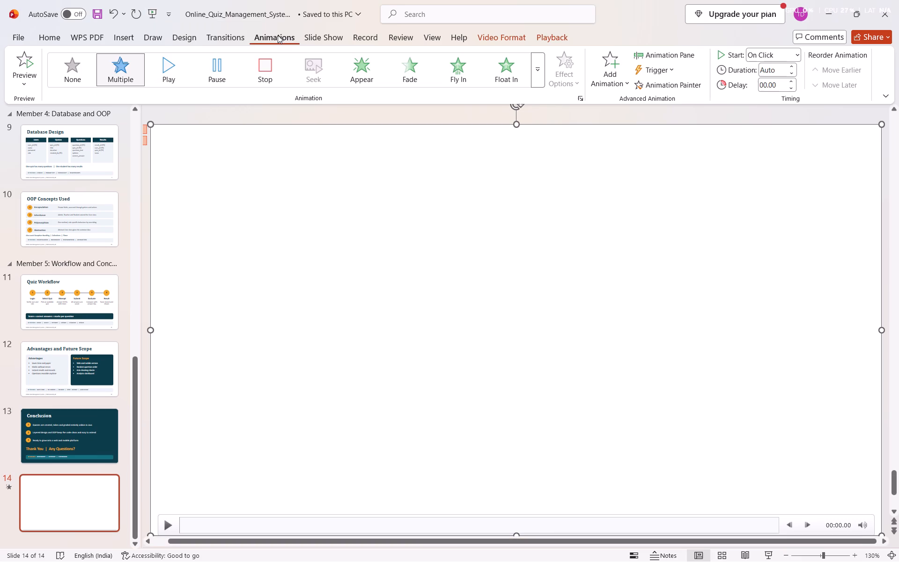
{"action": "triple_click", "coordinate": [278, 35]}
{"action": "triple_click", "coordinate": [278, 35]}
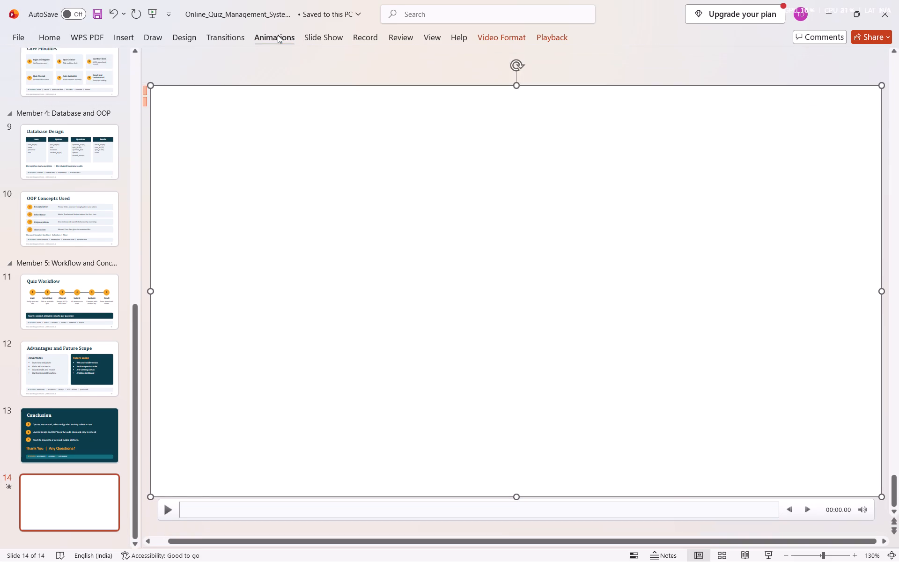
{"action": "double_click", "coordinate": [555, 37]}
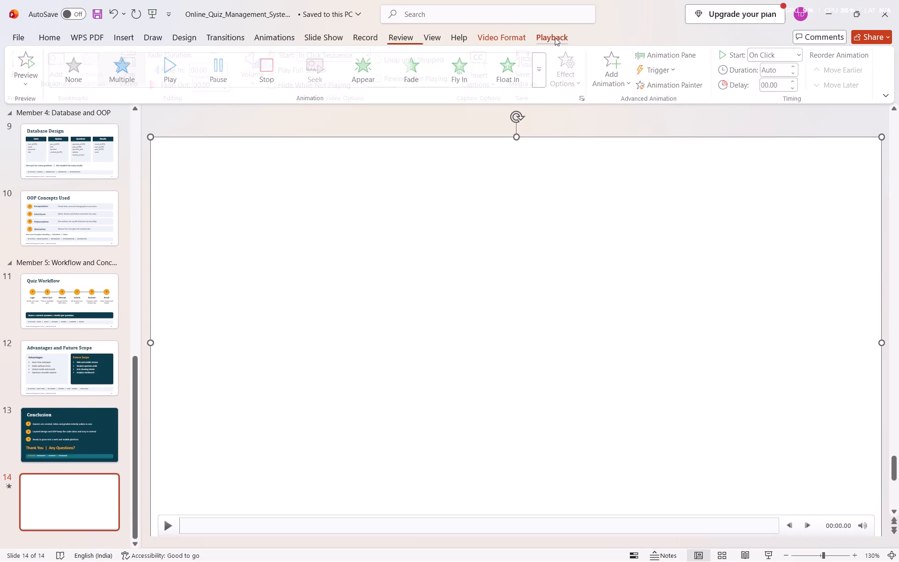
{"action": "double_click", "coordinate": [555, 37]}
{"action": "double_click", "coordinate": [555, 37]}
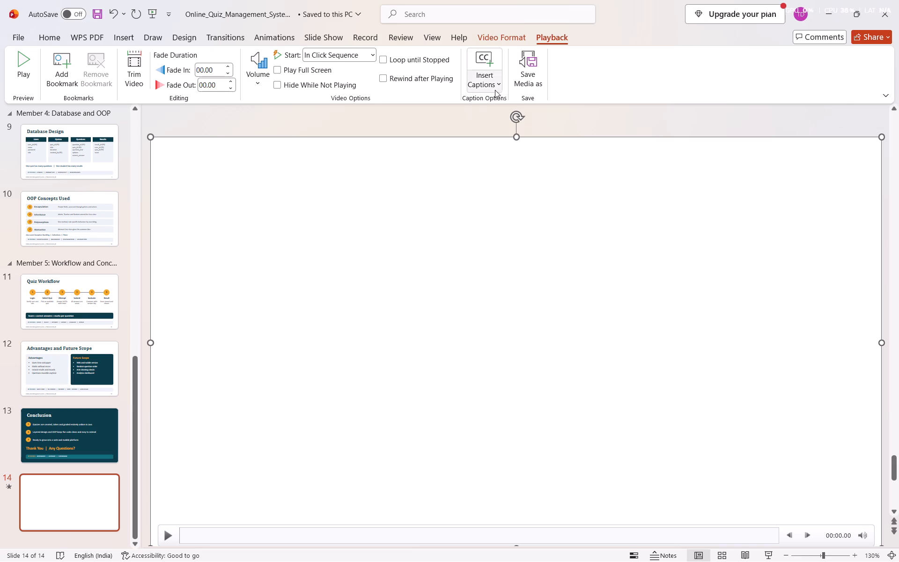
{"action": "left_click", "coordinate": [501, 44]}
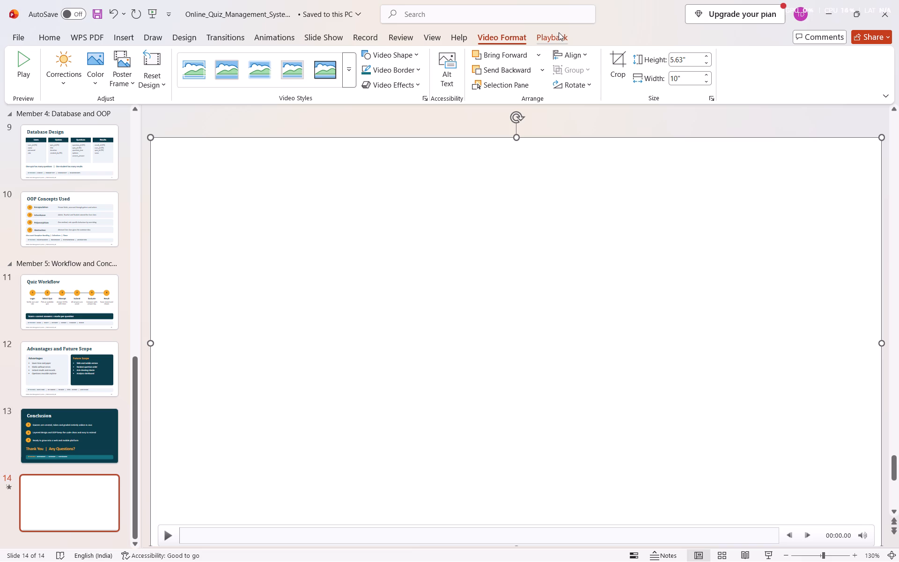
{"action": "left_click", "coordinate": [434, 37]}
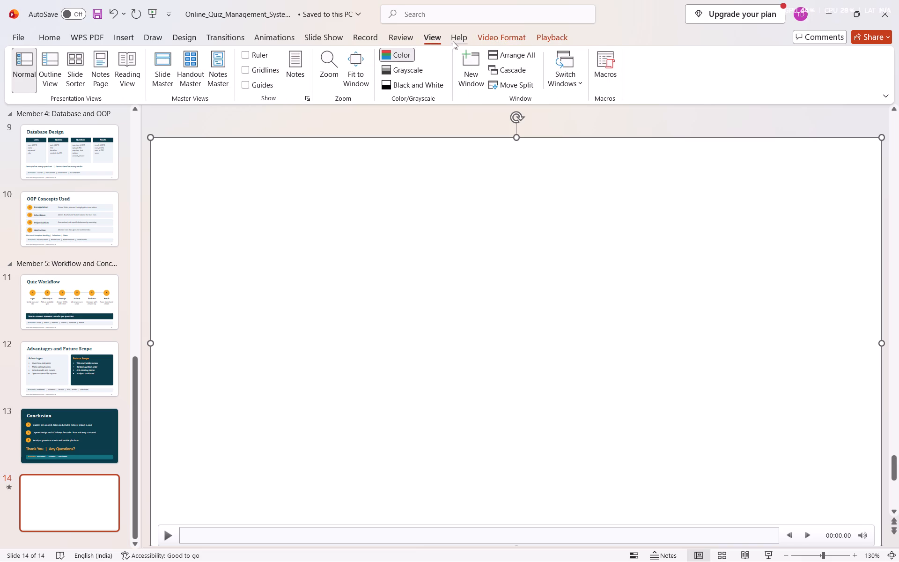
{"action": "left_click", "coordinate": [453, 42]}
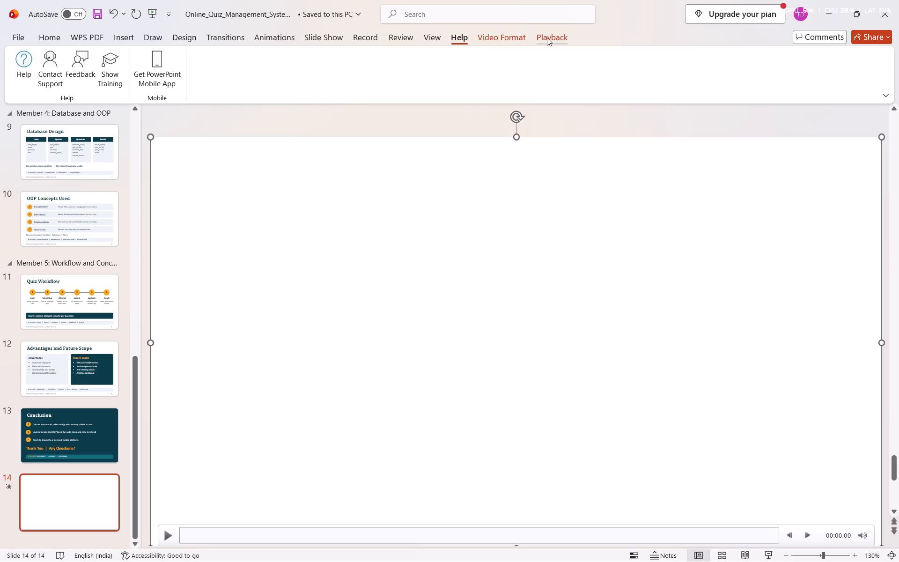
Set the hamster video on slide 14 to rewind after playing and preview it.
{"action": "left_click", "coordinate": [547, 37]}
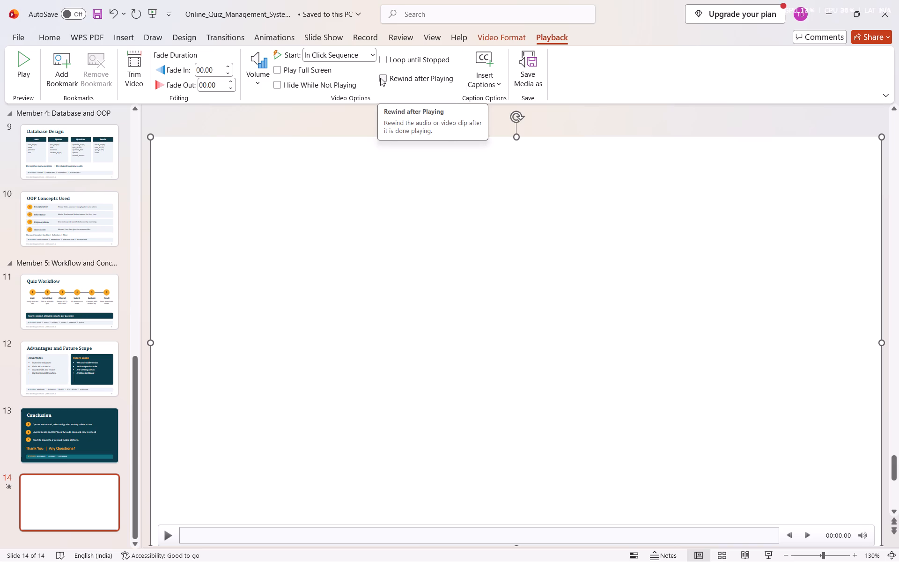
{"action": "left_click", "coordinate": [380, 78]}
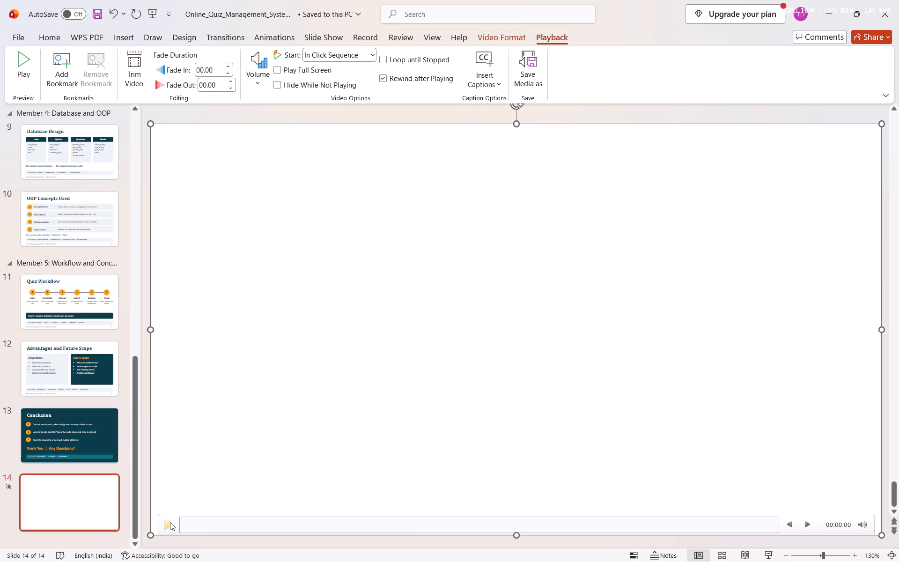
{"action": "left_click", "coordinate": [169, 523]}
Set the slide 14 video to start automatically during the slide show.
{"action": "left_click", "coordinate": [334, 52]}
{"action": "left_click", "coordinate": [328, 85]}
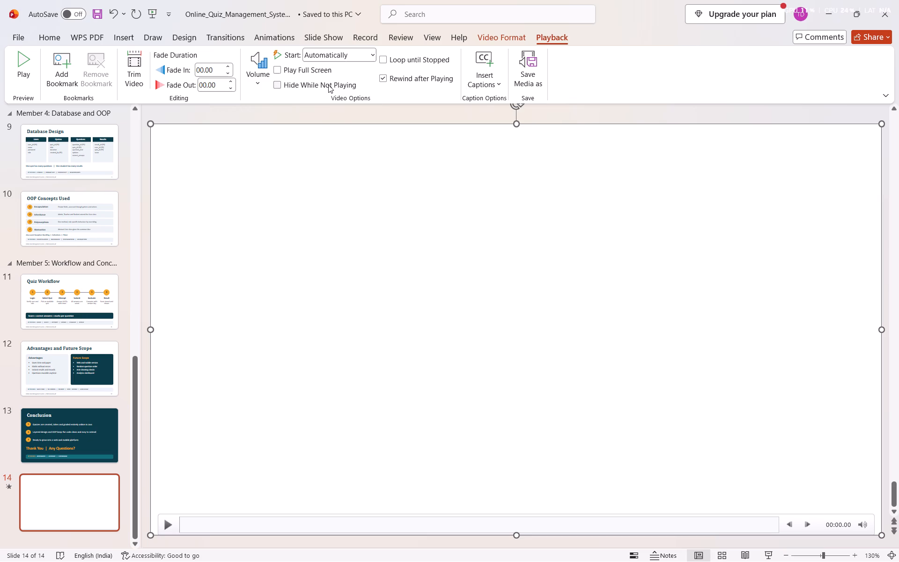
Return to slide 14 and turn on AutoSave for the presentation, choosing OneDrive - Personal as the upload location.
{"action": "left_click", "coordinate": [108, 359]}
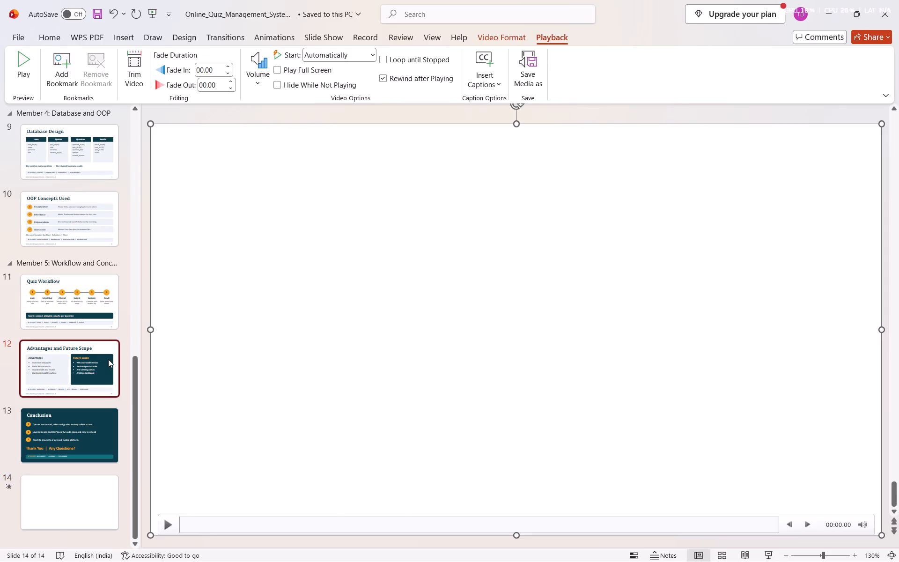
{"action": "left_click", "coordinate": [97, 486]}
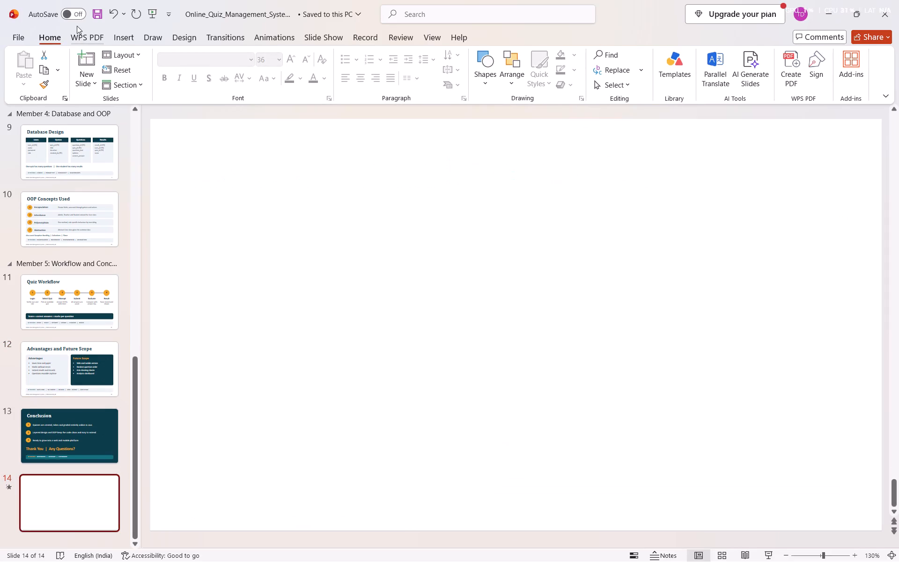
{"action": "left_click", "coordinate": [81, 16]}
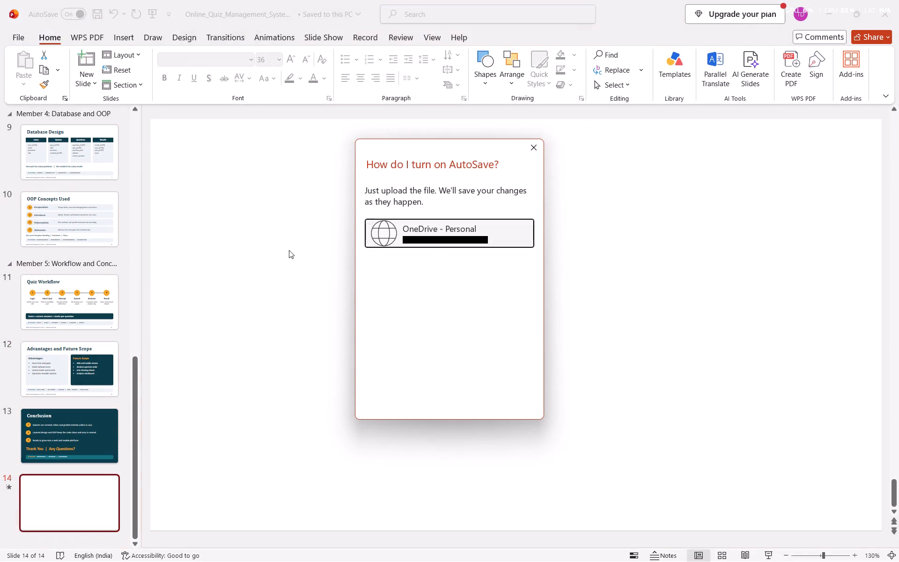
{"action": "left_click", "coordinate": [430, 240]}
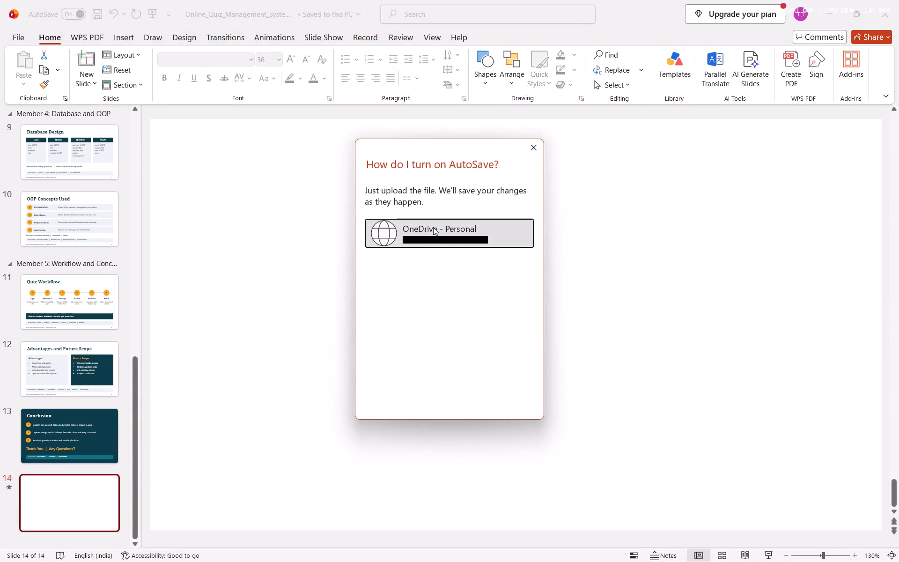
{"action": "left_click", "coordinate": [430, 233]}
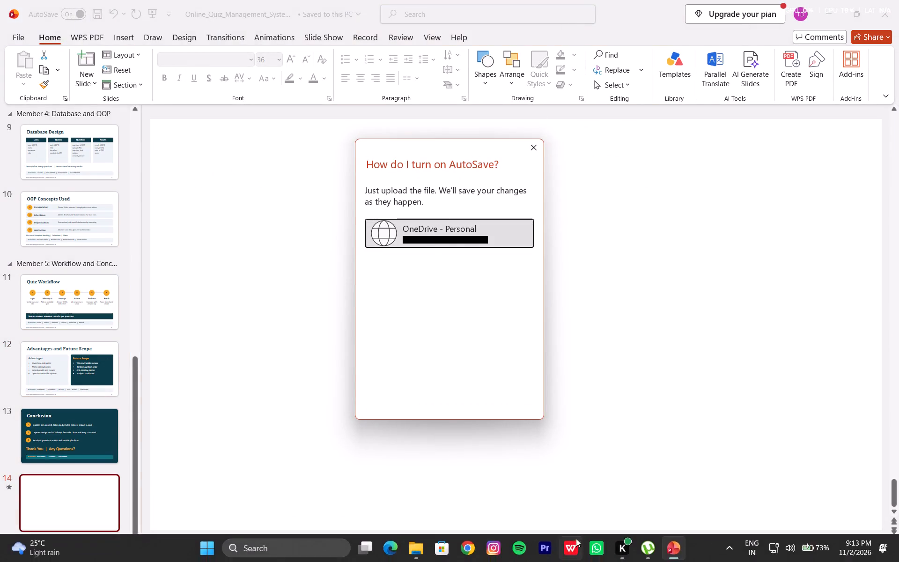
{"action": "left_click", "coordinate": [477, 246]}
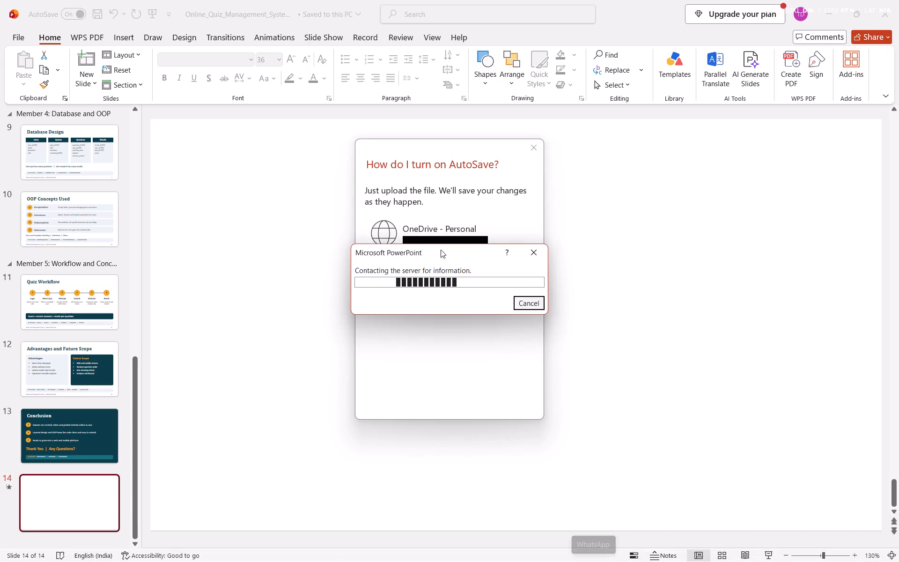
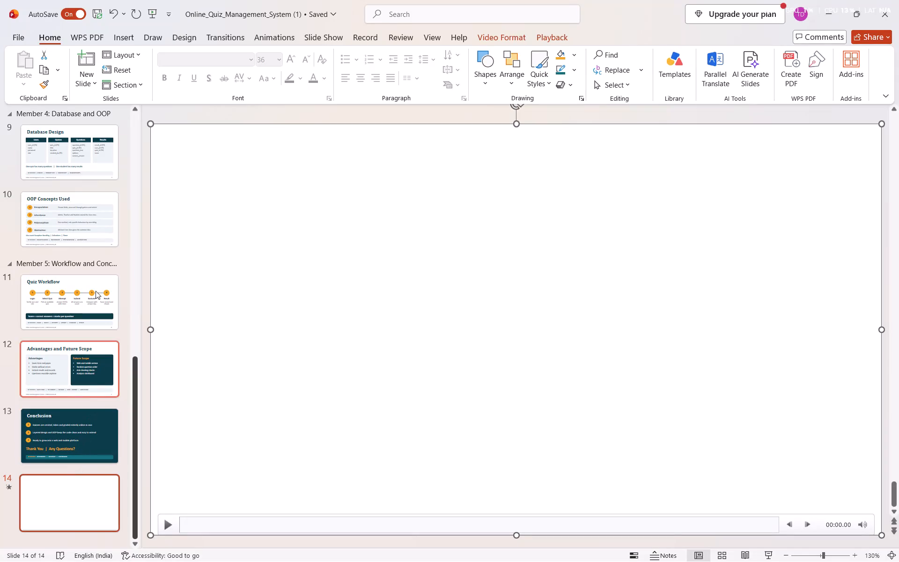
Run the slide show from the first slide through to the slide 14 video, and exit back to editing.
{"action": "key", "text": "F5"}
{"action": "key", "text": "Return"}
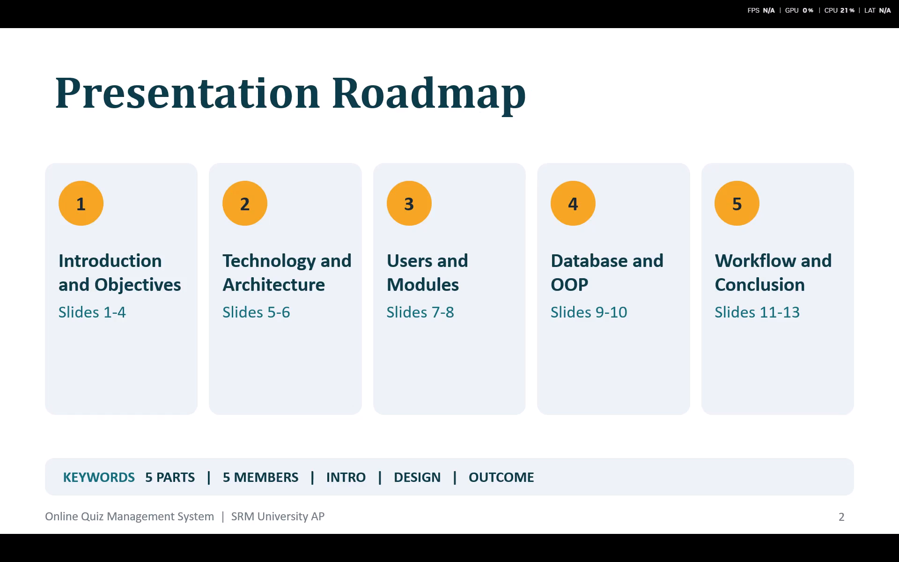
{"action": "key", "text": "Return"}
{"action": "key", "text": "Return"}
{"action": "key", "text": "Return"}
{"action": "key", "text": "Right"}
{"action": "key", "text": "Right"}
{"action": "key", "text": "Right"}
{"action": "key", "text": "Right"}
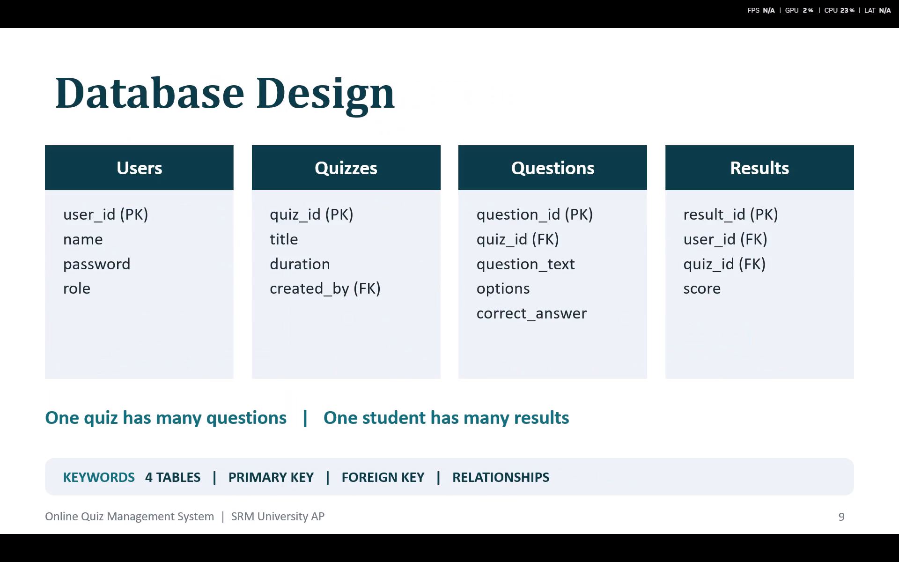
{"action": "key", "text": "Right"}
{"action": "key", "text": "Right"}
{"action": "key", "text": "Right"}
{"action": "key", "text": "Right"}
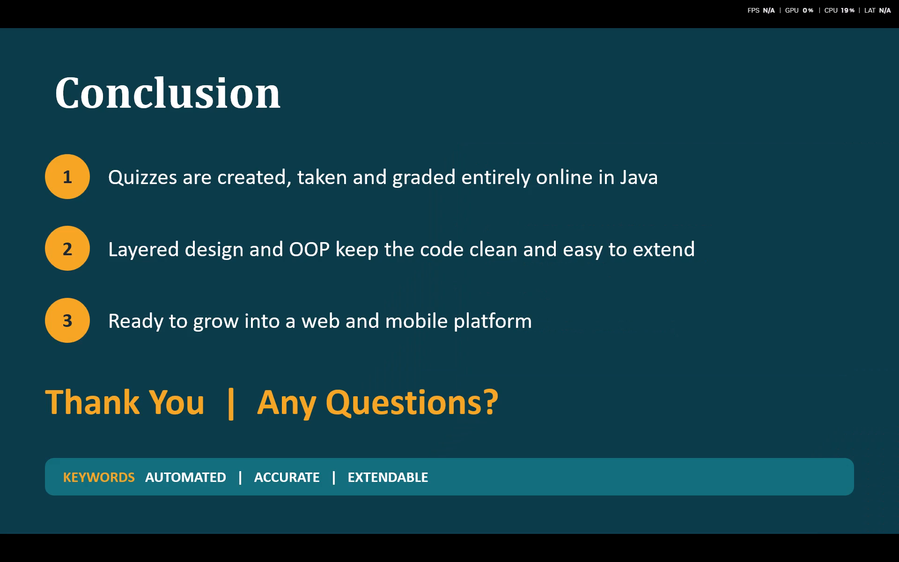
{"action": "key", "text": "Right"}
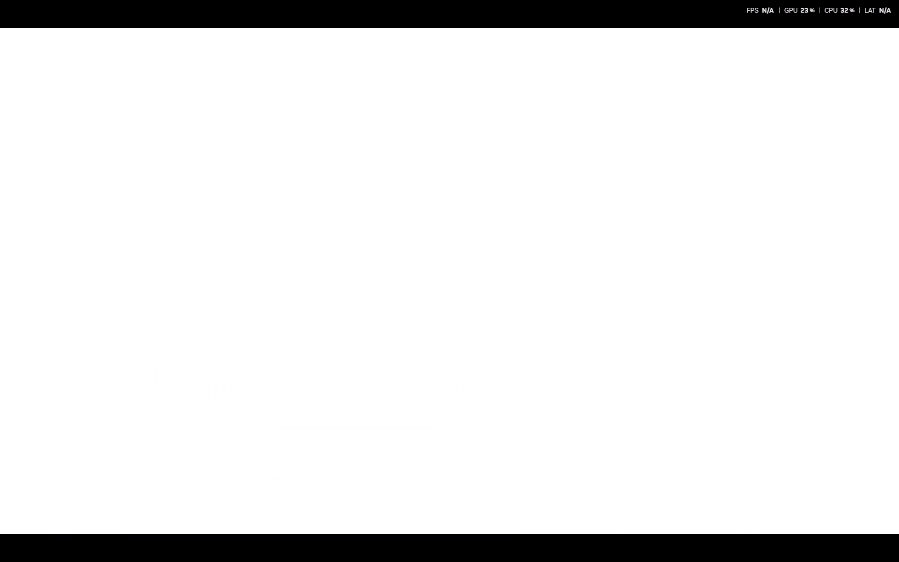
{"action": "key", "text": "Escape"}
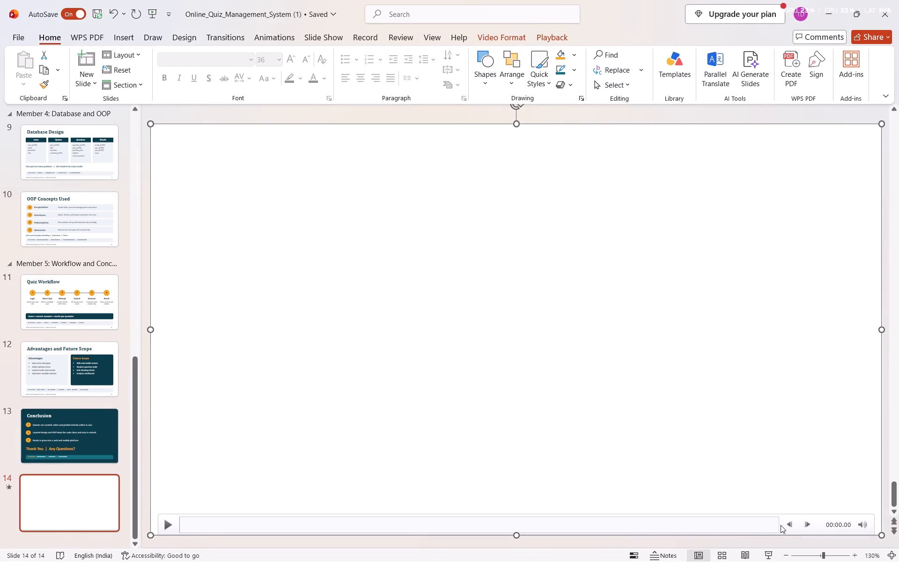
Preview the hamster video on slide 14 and skip forward through its timeline.
{"action": "left_click", "coordinate": [170, 529]}
{"action": "left_click", "coordinate": [552, 42]}
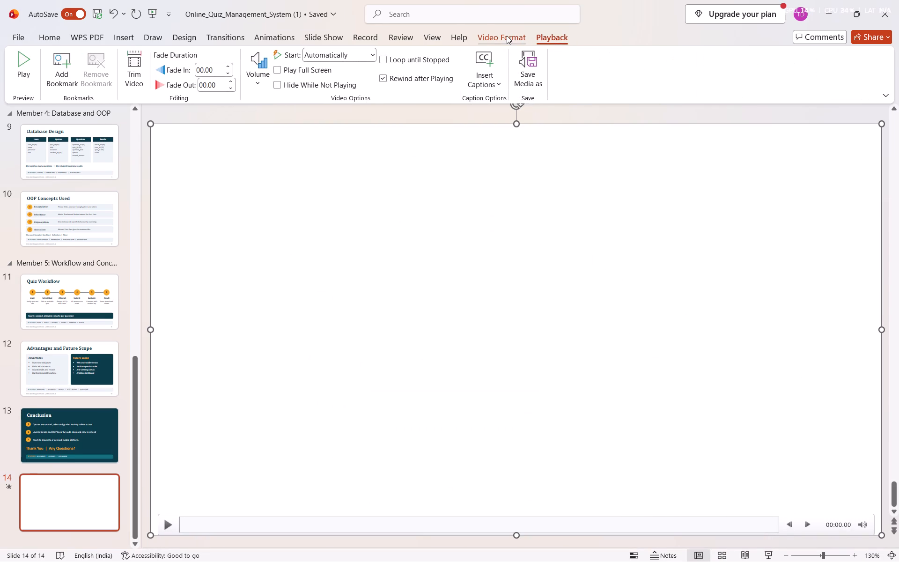
{"action": "left_click", "coordinate": [507, 36]}
{"action": "left_click", "coordinate": [15, 65]}
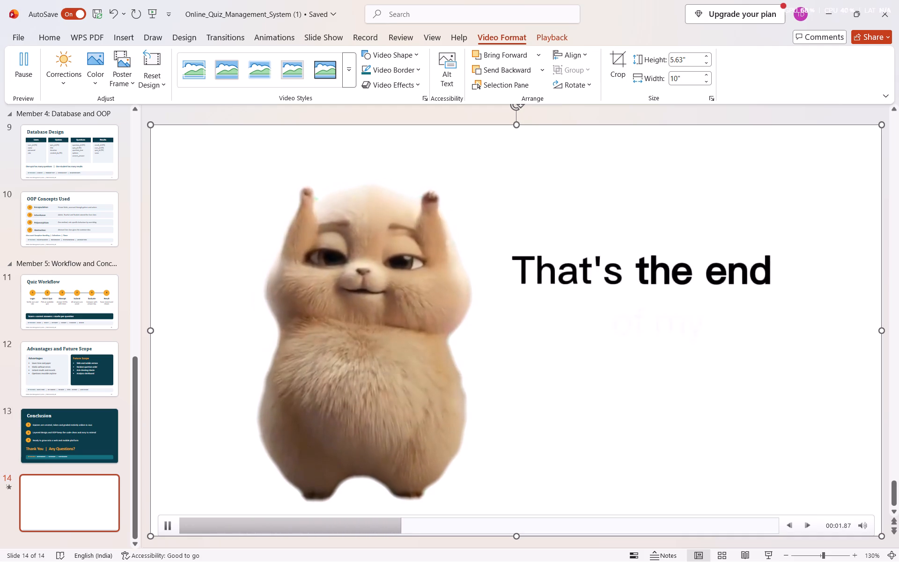
{"action": "left_click", "coordinate": [750, 524]}
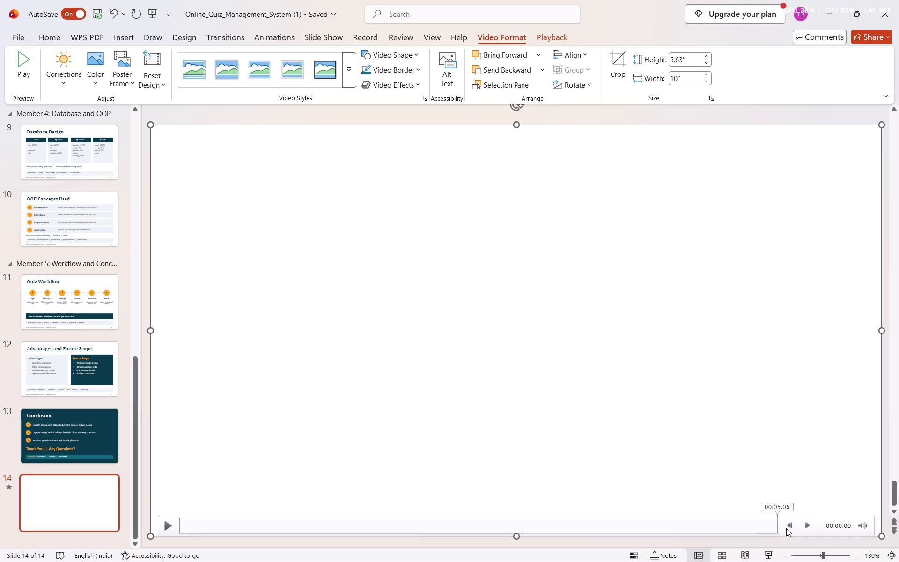
{"action": "triple_click", "coordinate": [808, 530]}
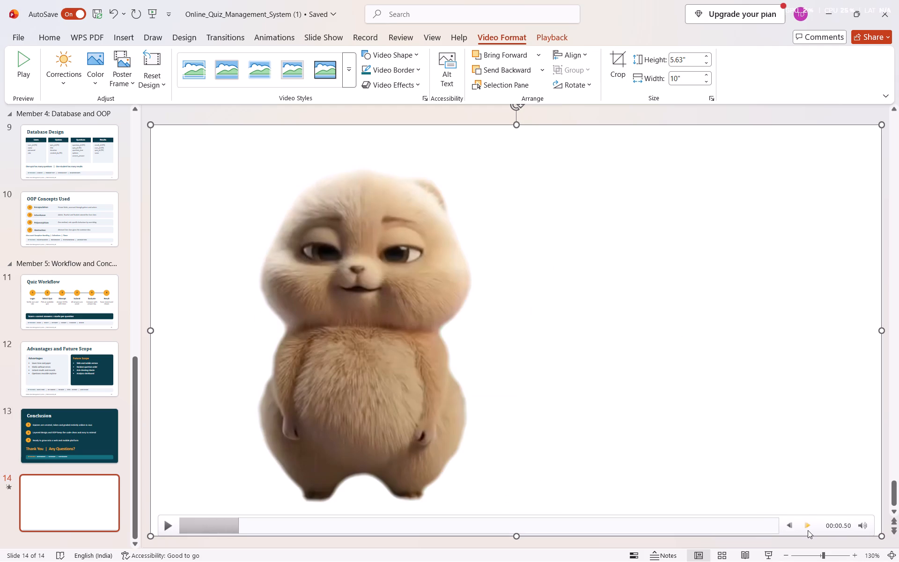
{"action": "triple_click", "coordinate": [808, 530]}
{"action": "double_click", "coordinate": [808, 530]}
{"action": "left_click_drag", "start_coordinate": [808, 530], "coordinate": [733, 407]}
{"action": "scroll", "coordinate": [733, 407], "scroll_direction": "down", "scroll_amount": 1}
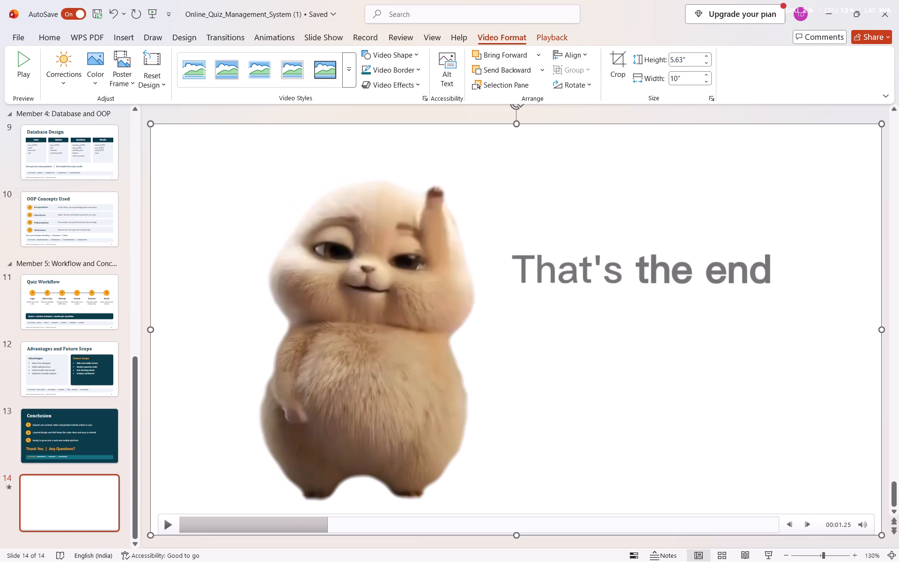
{"action": "scroll", "coordinate": [733, 407], "scroll_direction": "down", "scroll_amount": 1}
Turn off Rewind after Playing for the slide 14 video.
{"action": "left_click", "coordinate": [545, 37]}
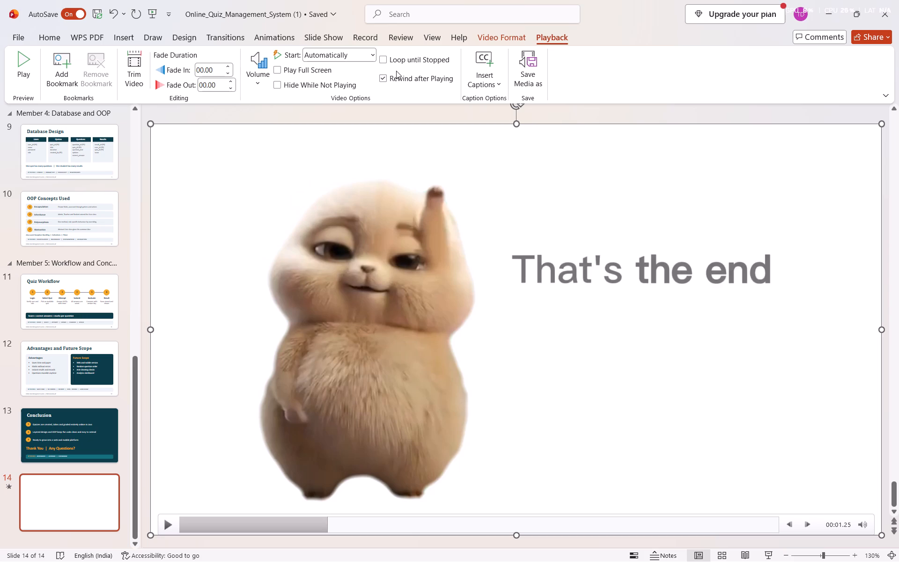
{"action": "left_click", "coordinate": [390, 80]}
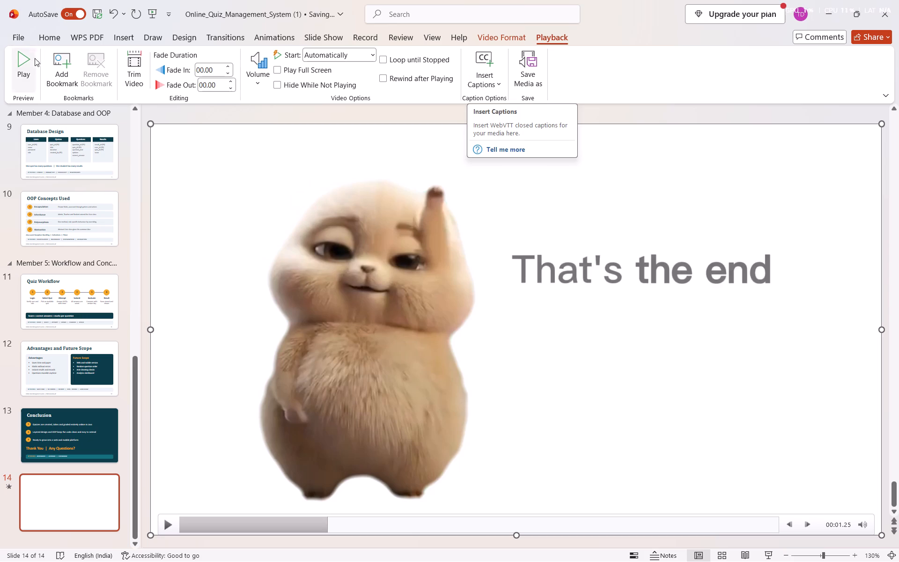
Review the slide 14 video's volume, format and start options without changing them.
{"action": "left_click", "coordinate": [253, 73]}
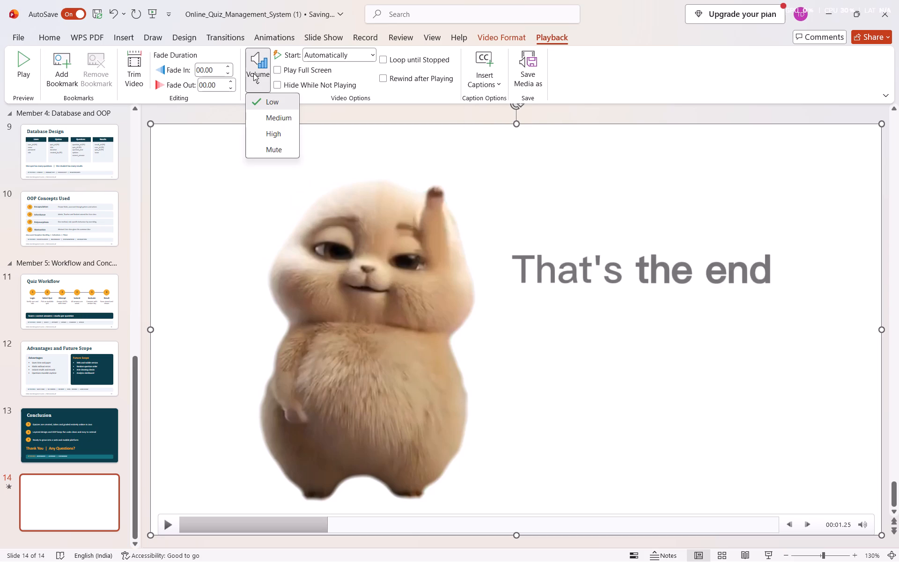
{"action": "left_click", "coordinate": [253, 73]}
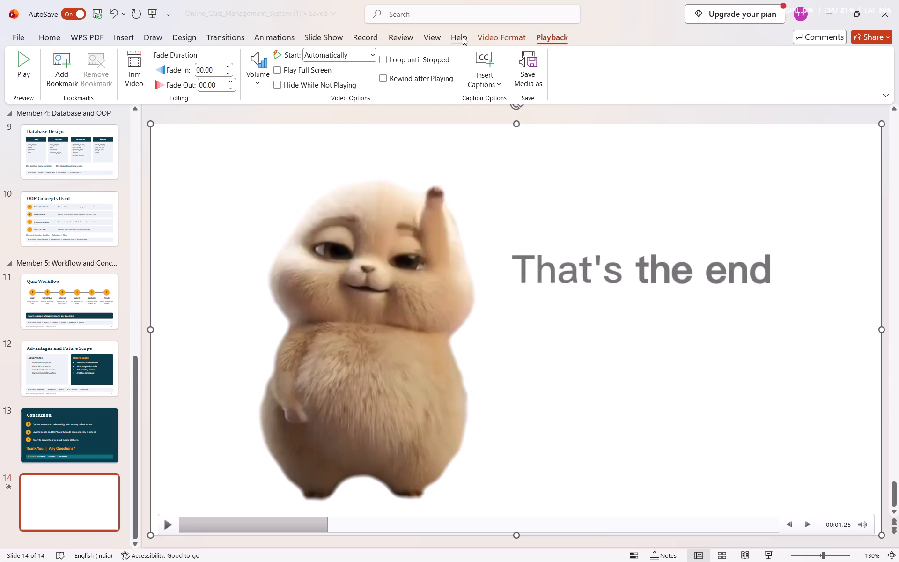
{"action": "left_click", "coordinate": [501, 36]}
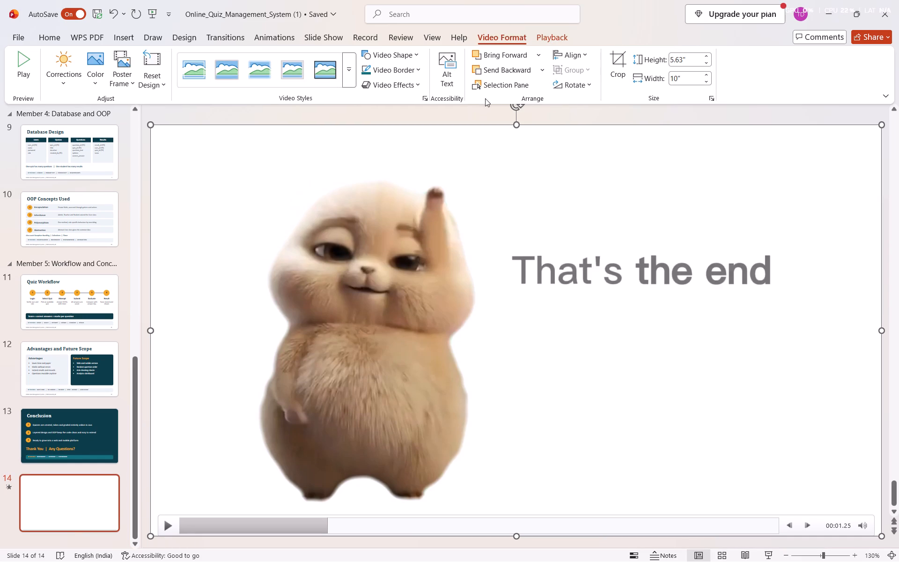
{"action": "left_click", "coordinate": [93, 32]}
{"action": "left_click", "coordinate": [42, 39]}
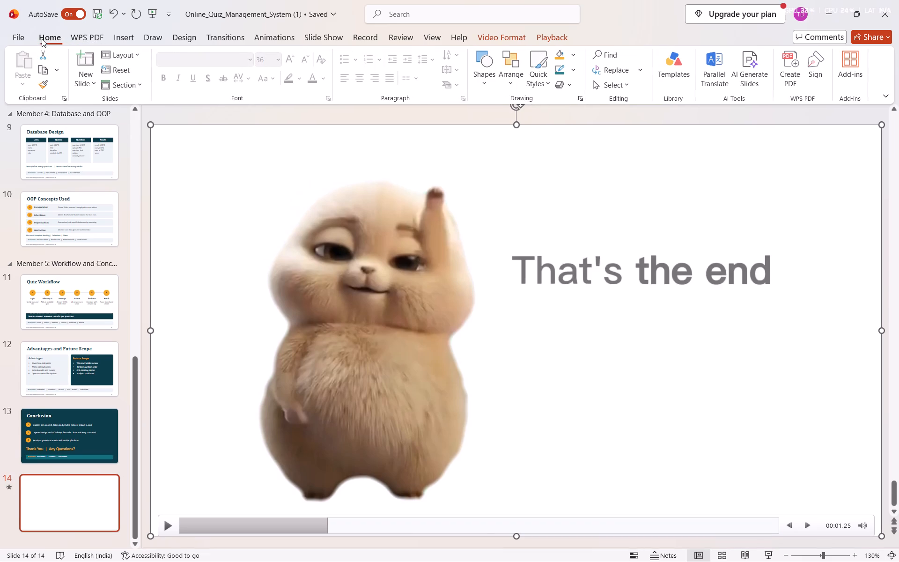
{"action": "left_click", "coordinate": [538, 36]}
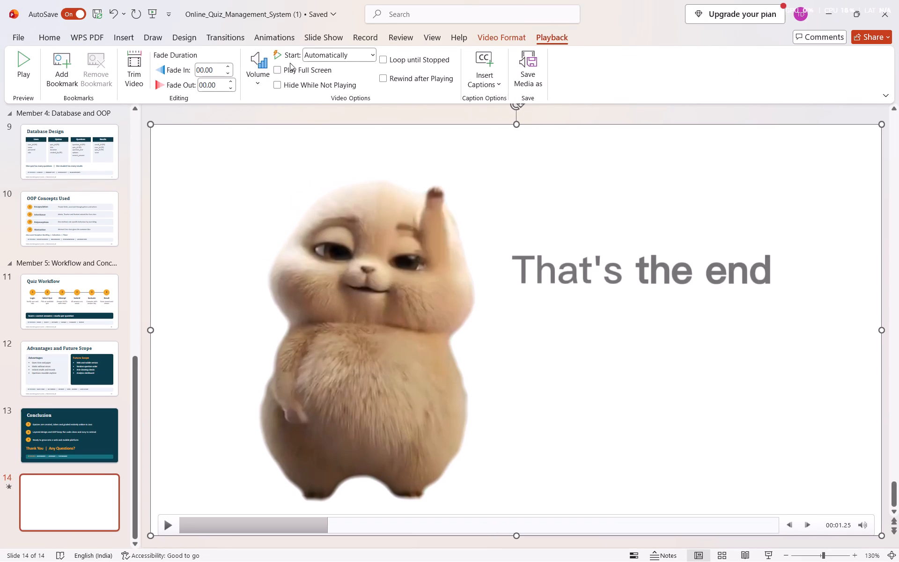
{"action": "left_click", "coordinate": [315, 54]}
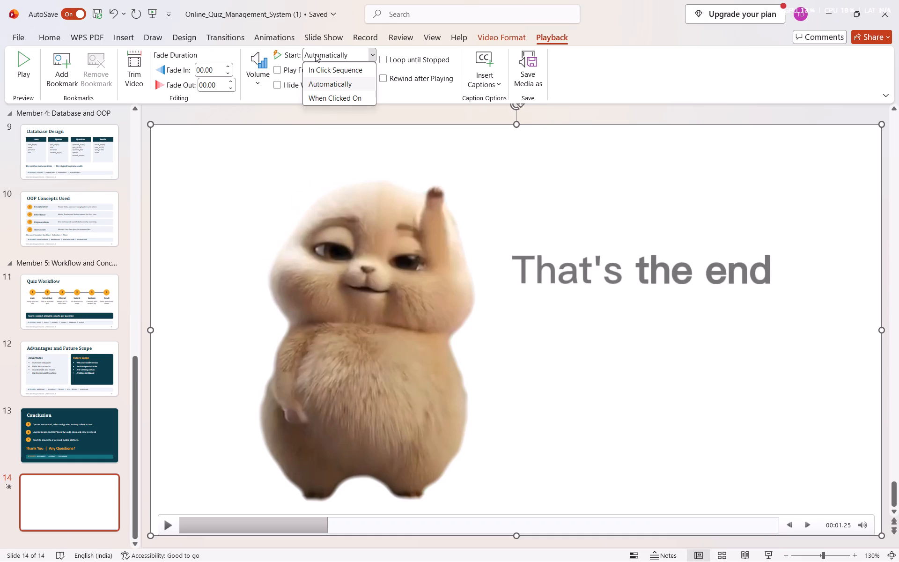
{"action": "left_click", "coordinate": [315, 54]}
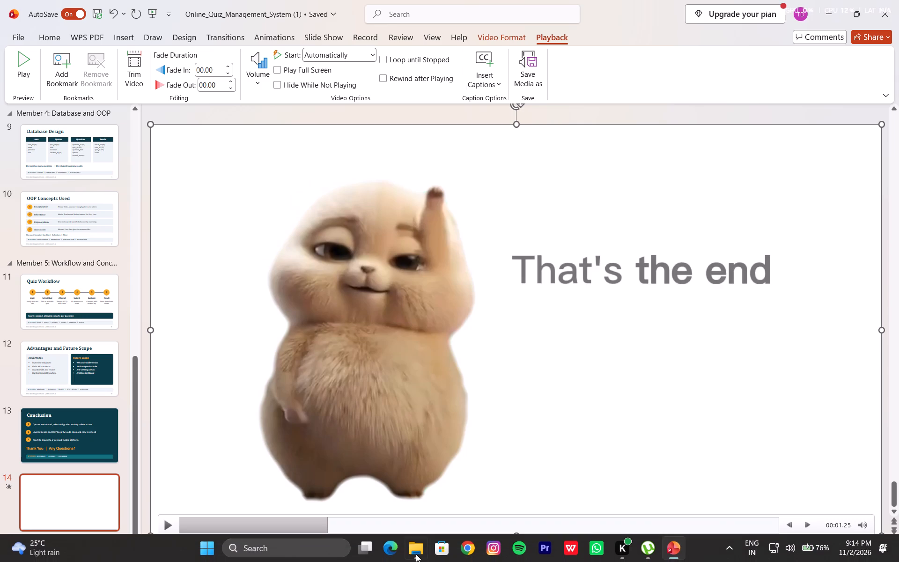
Switch to File Explorer, play the original hamster thank-you video from the recent files, and close both the player and the file window.
{"action": "left_click", "coordinate": [419, 552]}
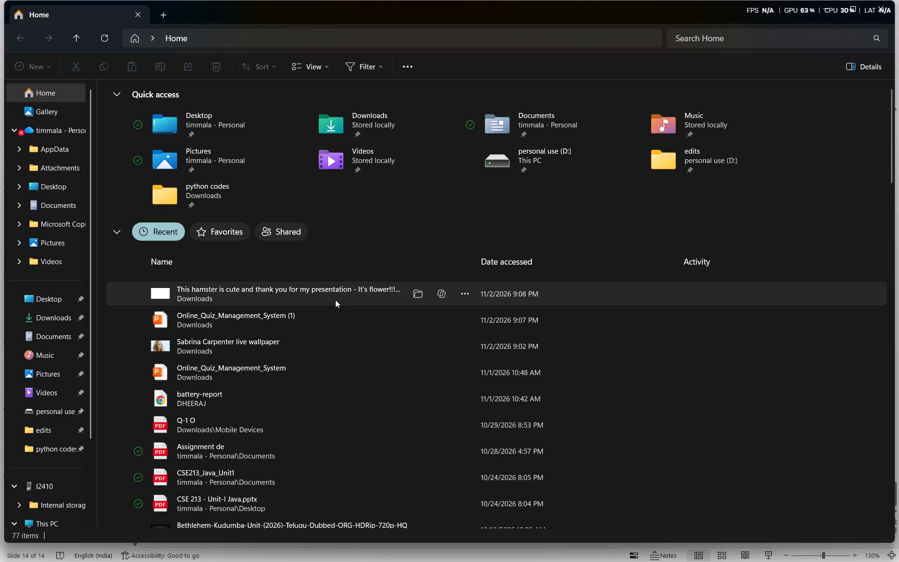
{"action": "double_click", "coordinate": [335, 300]}
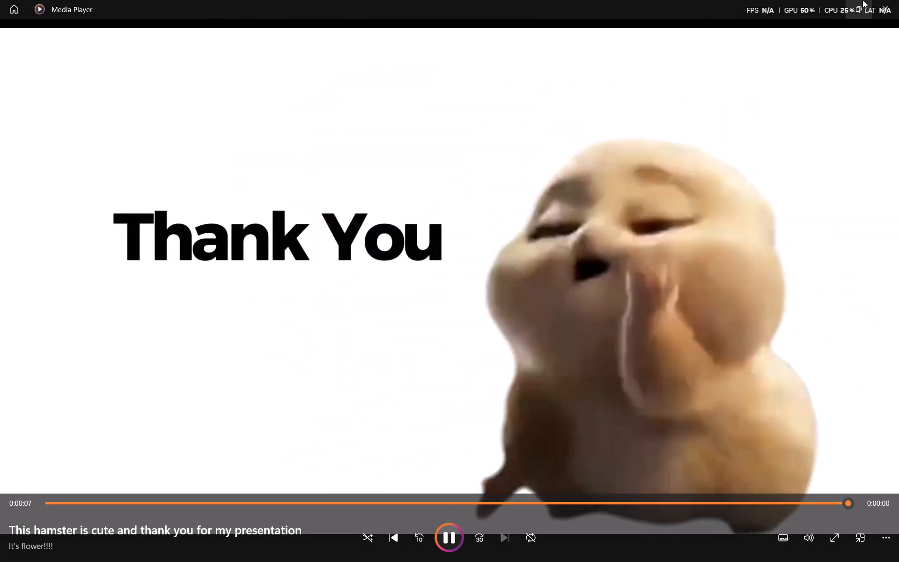
{"action": "left_click", "coordinate": [885, 1]}
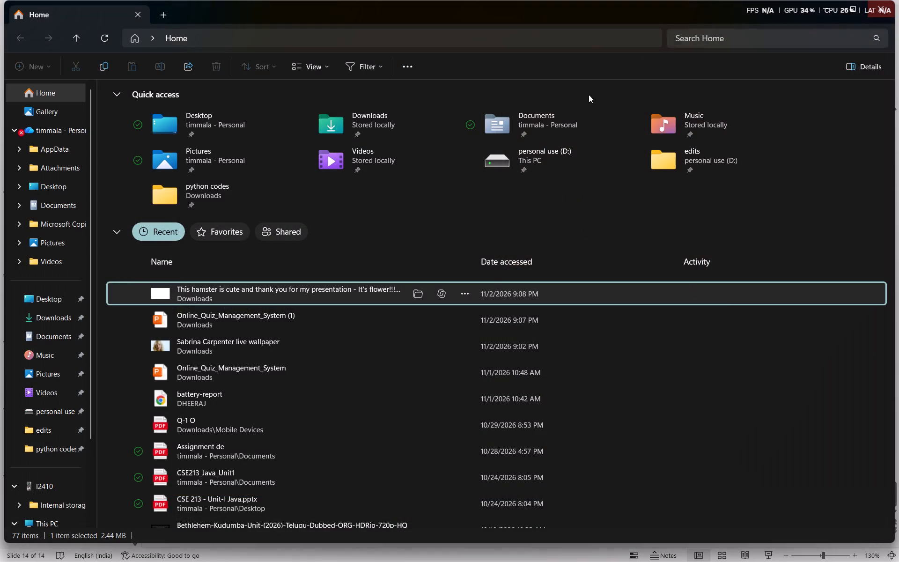
{"action": "left_click", "coordinate": [884, 7]}
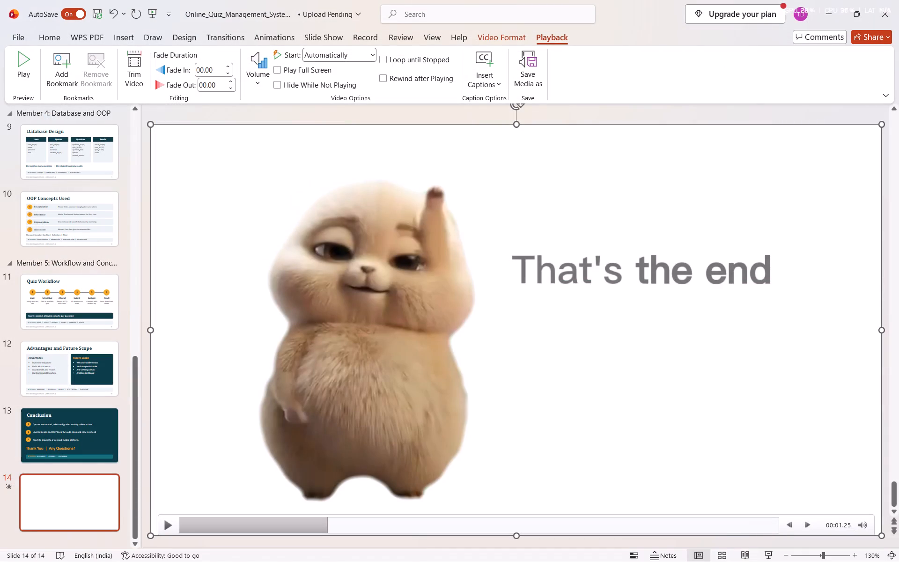
Play the slide 14 video from its current position through to its end.
{"action": "left_click", "coordinate": [166, 523]}
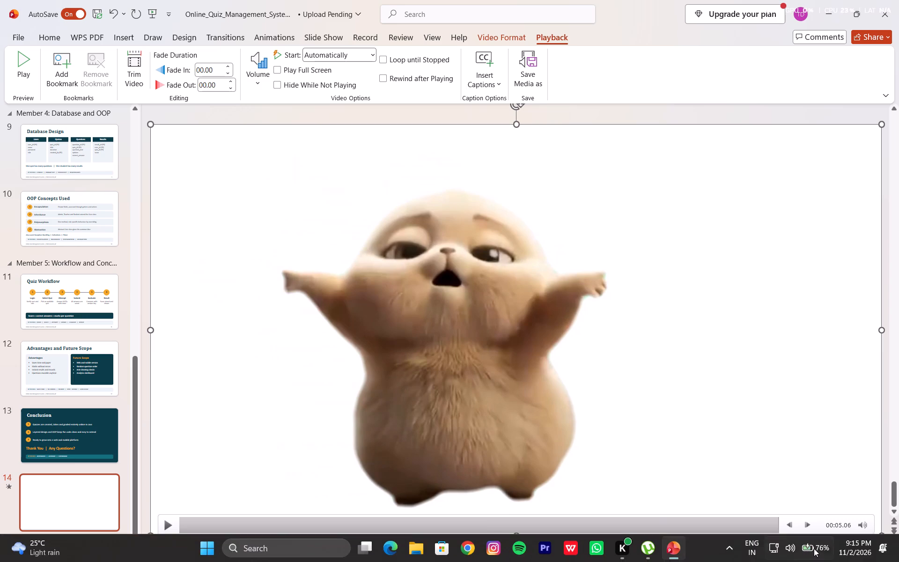
{"action": "left_click", "coordinate": [805, 525]}
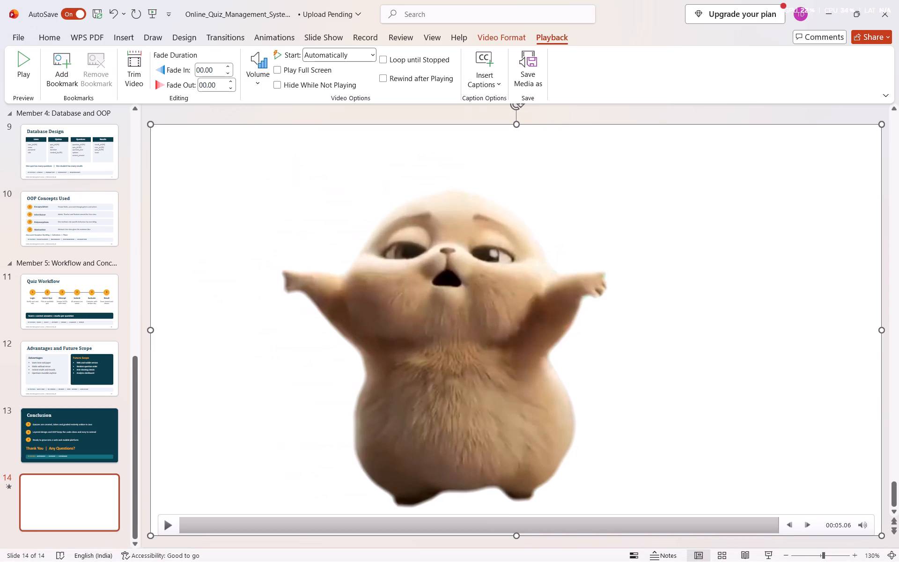
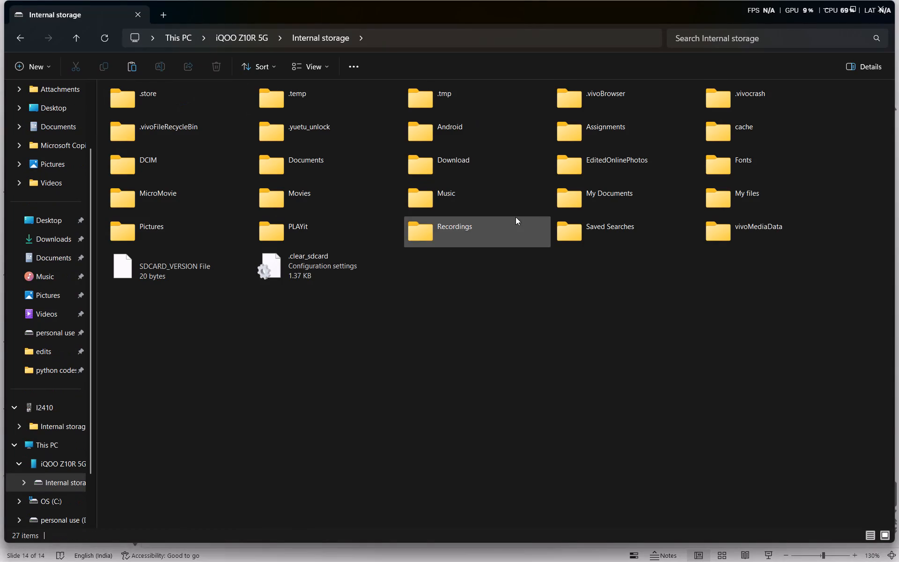
In the phone's Download folder, search for "ham" and copy the untrashed hamster thank-you presentation video.
{"action": "double_click", "coordinate": [494, 161]}
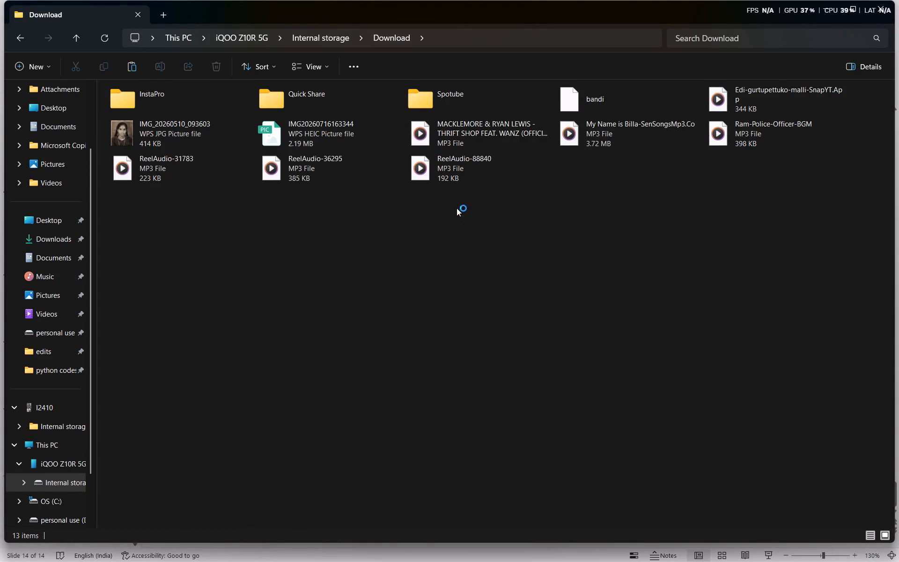
{"action": "left_click", "coordinate": [717, 34]}
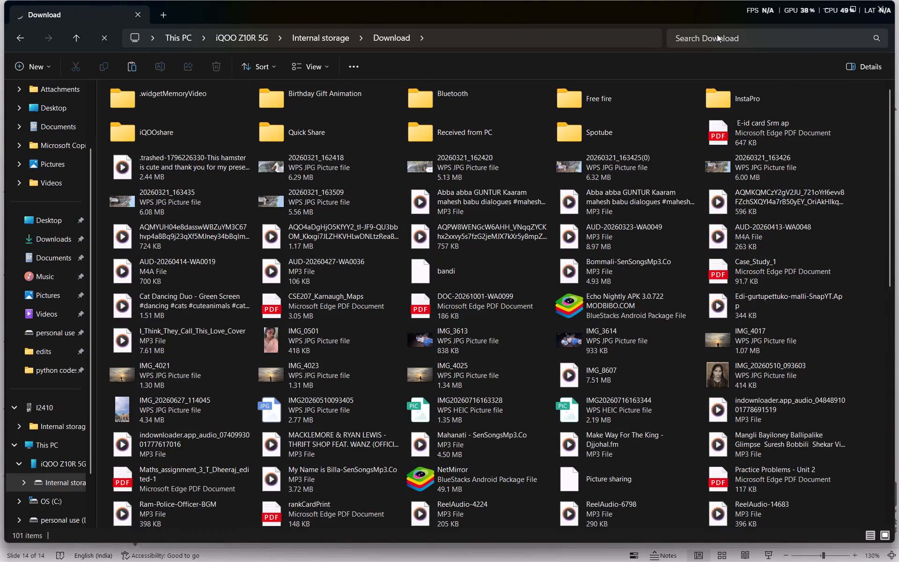
{"action": "type", "text": "ham"}
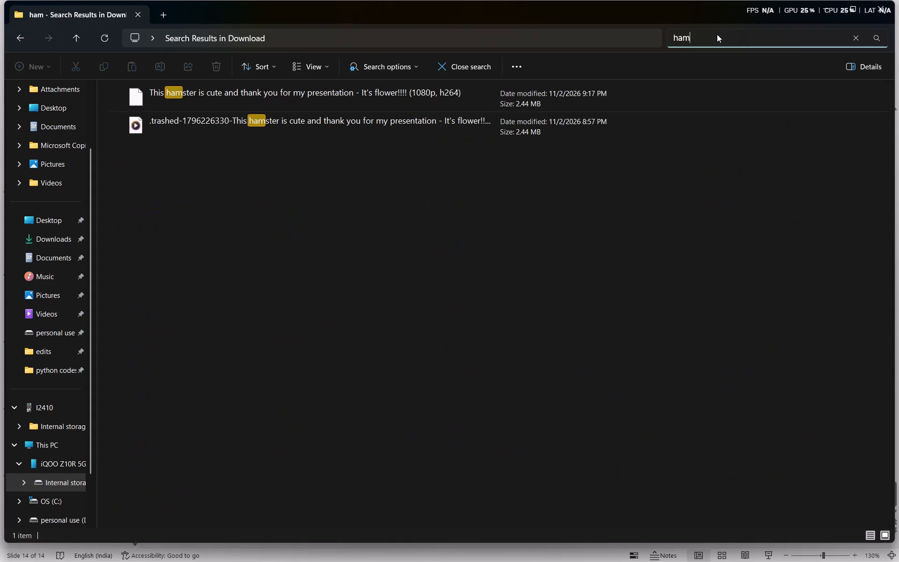
{"action": "left_click", "coordinate": [525, 104]}
{"action": "left_click", "coordinate": [75, 69]}
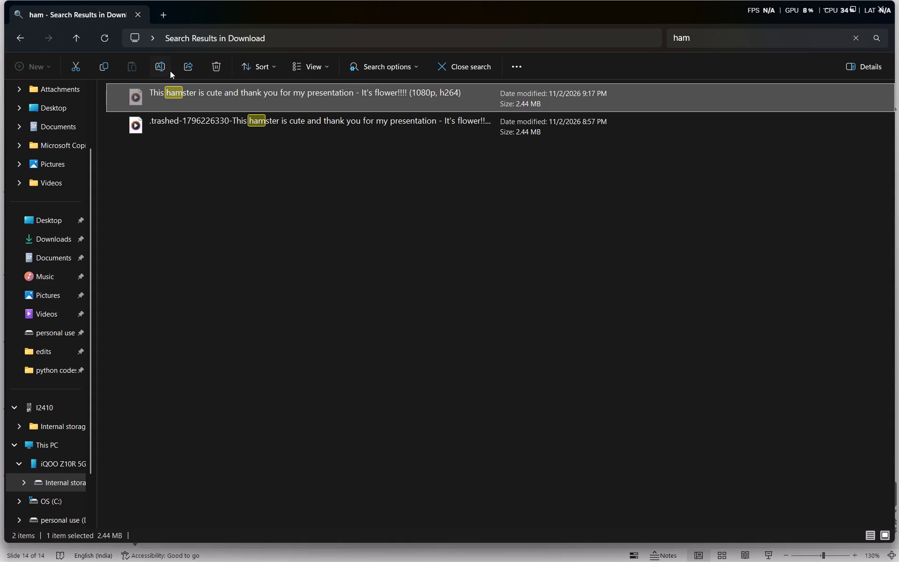
{"action": "left_click", "coordinate": [105, 65]}
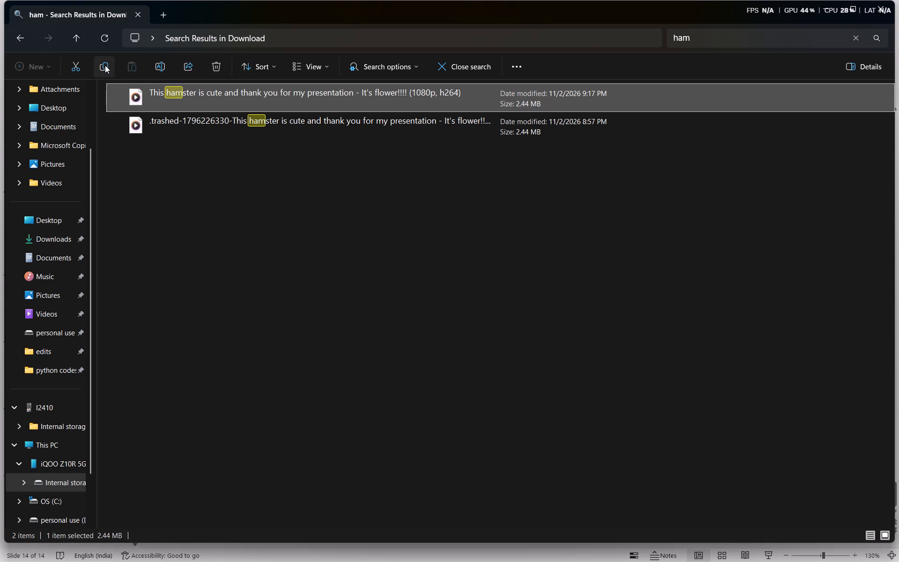
Delete the old hamster video from the PC's Downloads folder, paste the phone's copy there, and close the file window.
{"action": "left_click", "coordinate": [830, 7]}
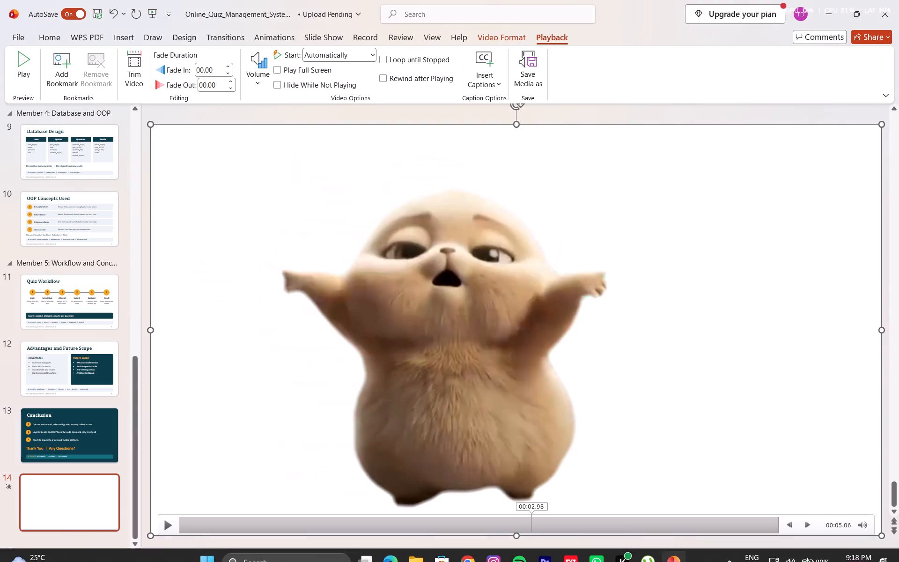
{"action": "left_click", "coordinate": [413, 546]}
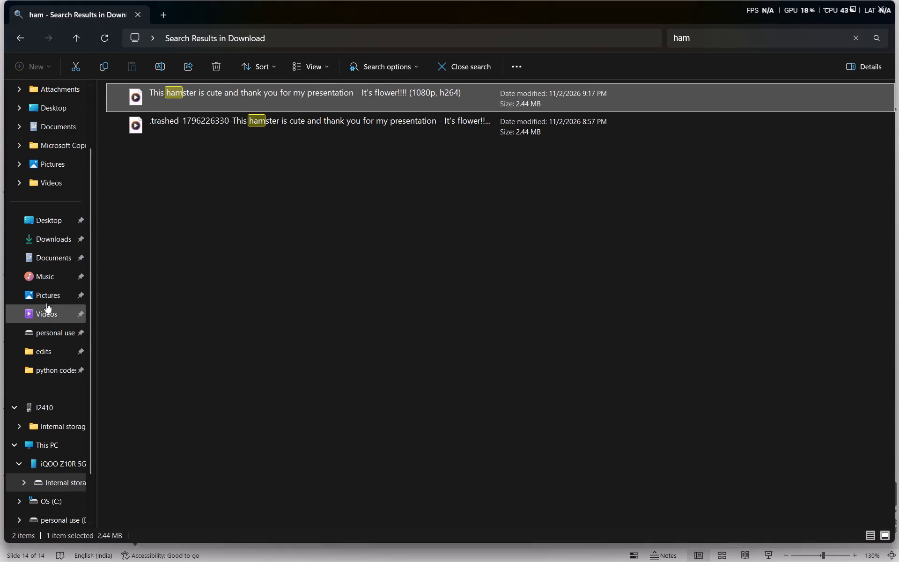
{"action": "left_click", "coordinate": [66, 233]}
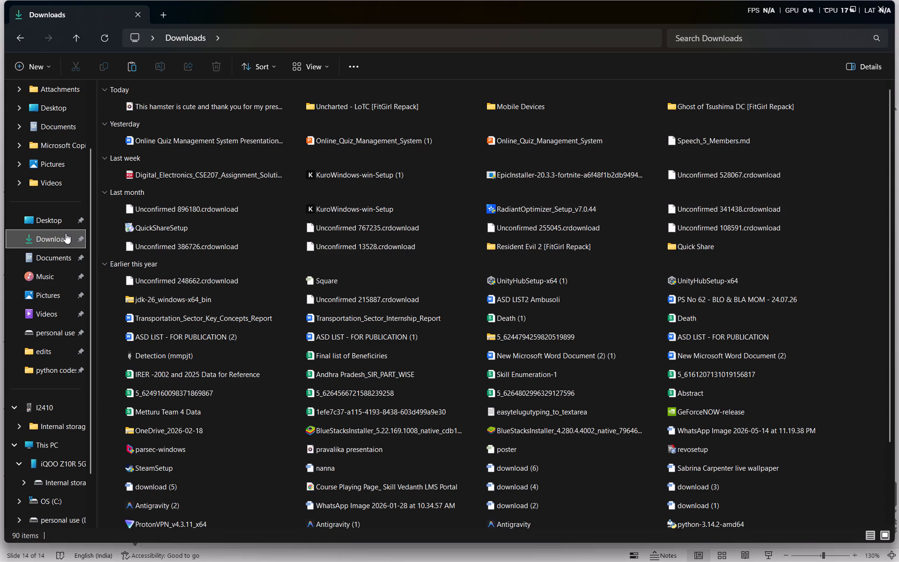
{"action": "left_click", "coordinate": [202, 104]}
{"action": "left_click", "coordinate": [218, 73]}
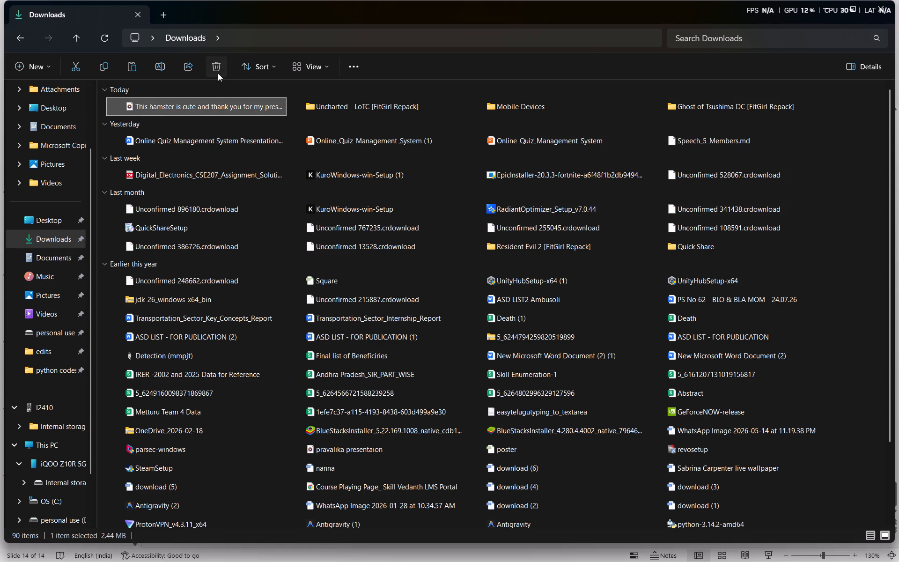
{"action": "key", "text": "ctrl+v"}
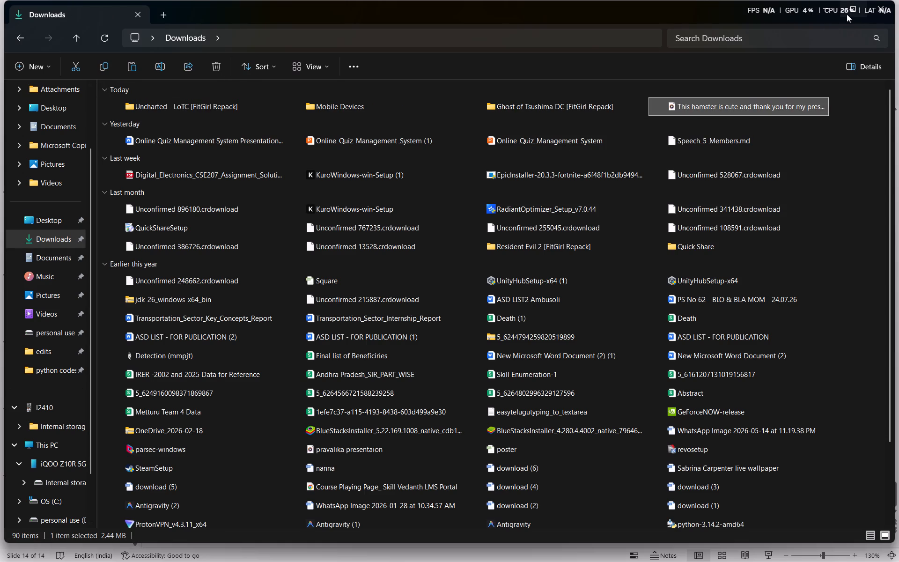
{"action": "left_click", "coordinate": [885, 14]}
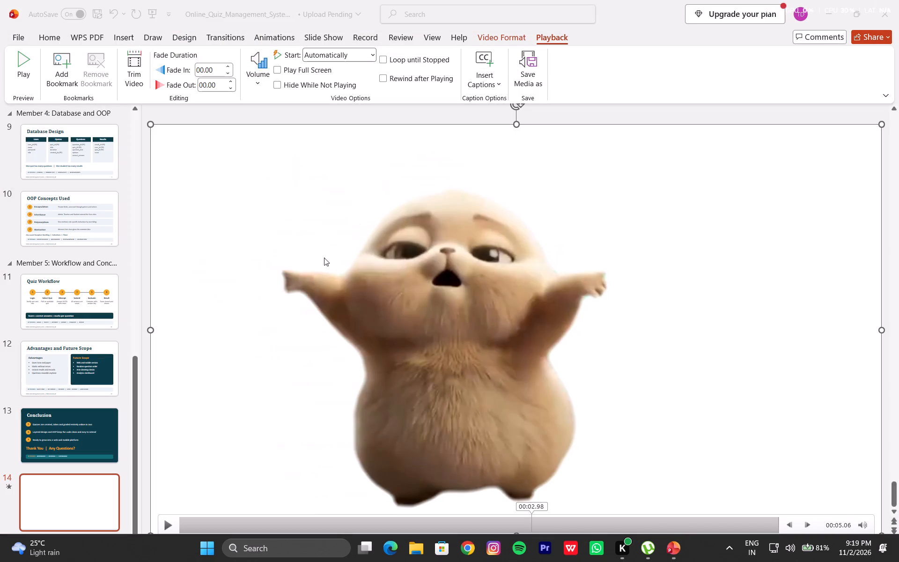
Delete the hamster video from slide 14 in PowerPoint.
{"action": "key", "text": "Delete"}
{"action": "left_click", "coordinate": [410, 124]}
{"action": "key", "text": "Delete"}
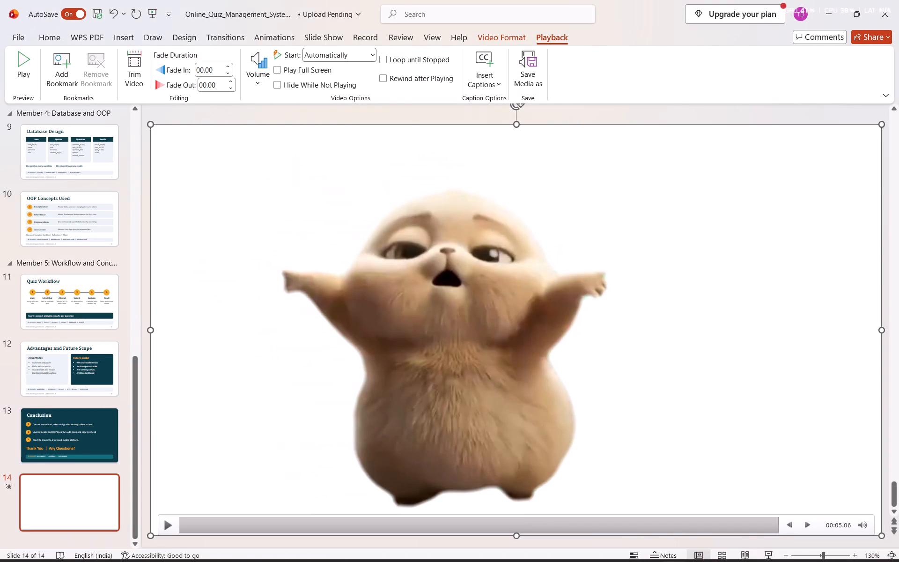
Insert the newly copied hamster thank-you video from this device's Downloads folder onto slide 14.
{"action": "left_click", "coordinate": [324, 172]}
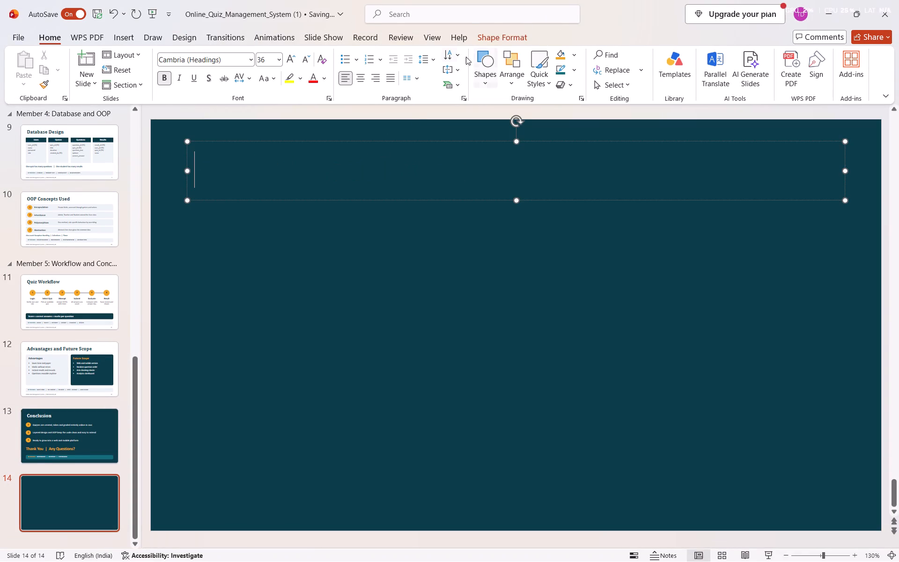
{"action": "left_click", "coordinate": [128, 32]}
{"action": "left_click", "coordinate": [736, 82]}
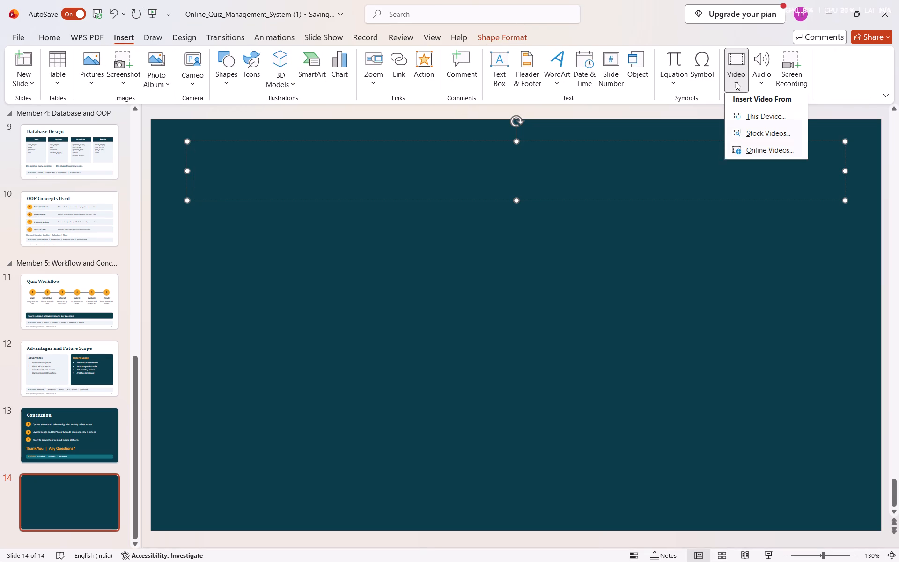
{"action": "left_click", "coordinate": [741, 118]}
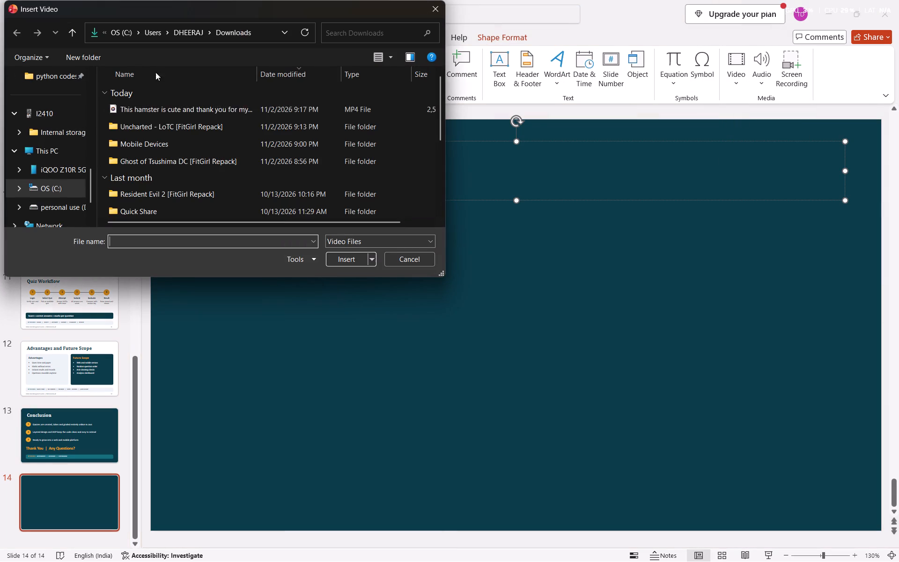
{"action": "left_click", "coordinate": [149, 101]}
{"action": "left_click", "coordinate": [149, 106]}
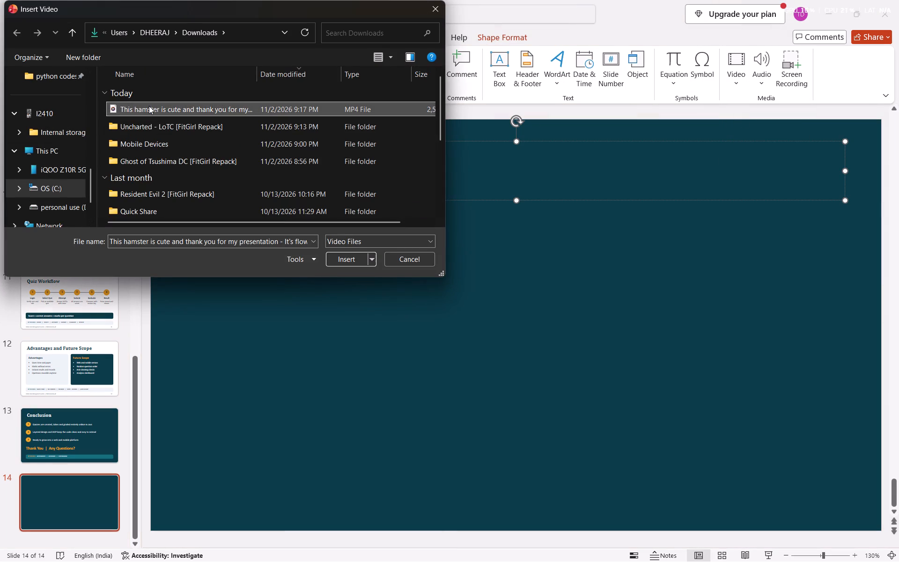
{"action": "left_click", "coordinate": [338, 257]}
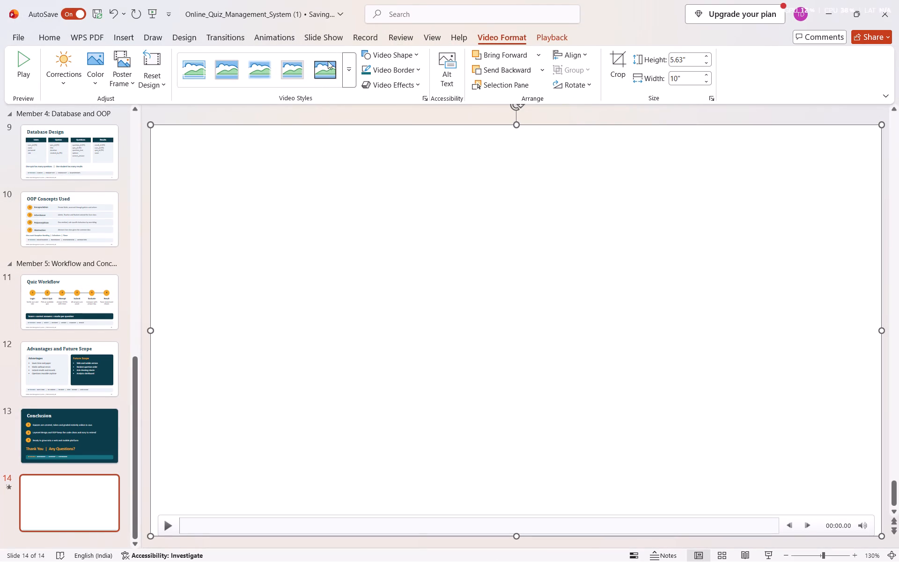
Set the slide 14 video to start Automatically and turn on Play Full Screen.
{"action": "left_click", "coordinate": [553, 41]}
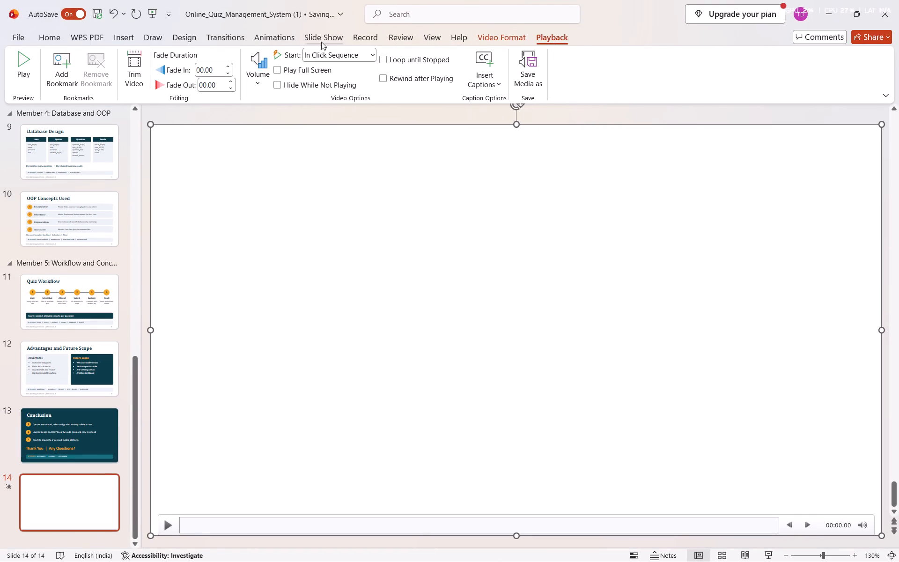
{"action": "left_click", "coordinate": [309, 57]}
{"action": "left_click", "coordinate": [310, 85]}
{"action": "left_click", "coordinate": [279, 68]}
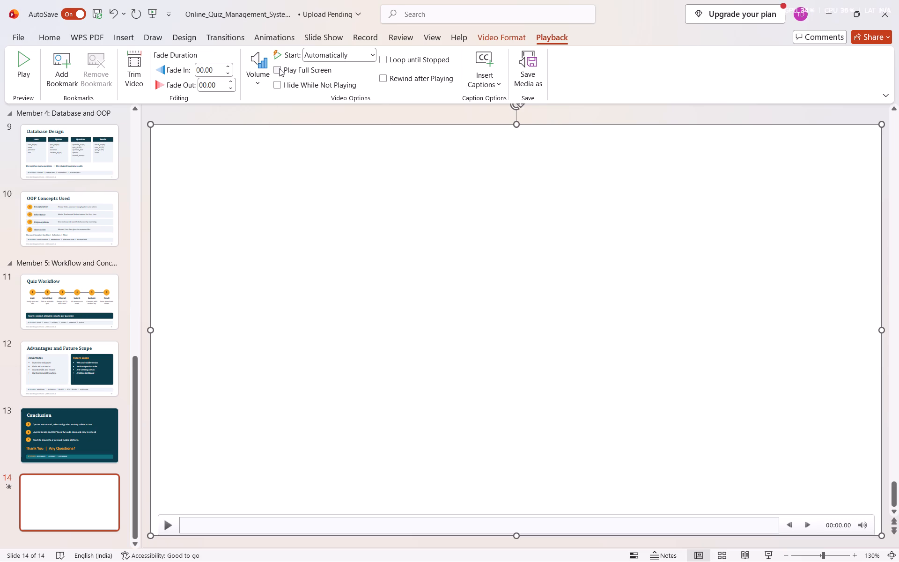
{"action": "left_click", "coordinate": [253, 89]}
{"action": "left_click", "coordinate": [258, 95]}
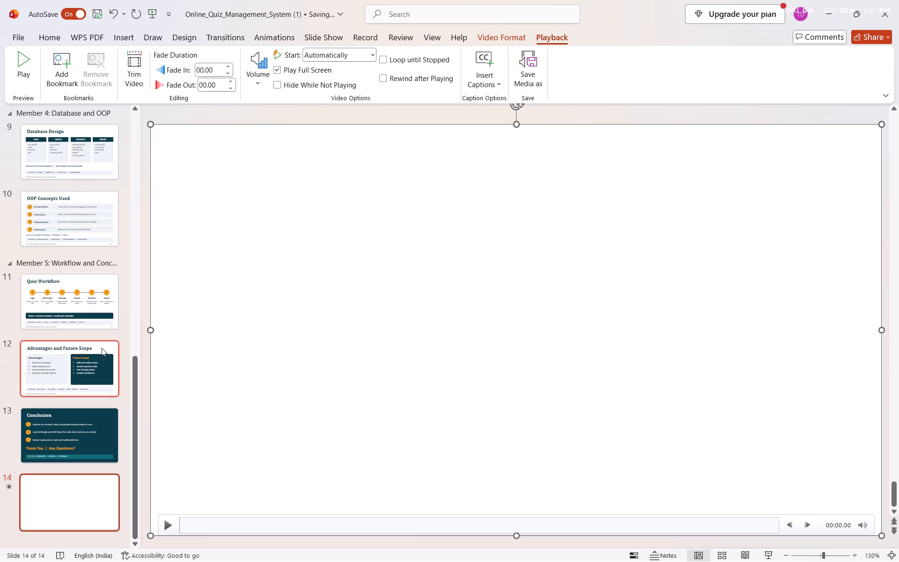
Reopen slide 14 from the slide thumbnails, play its video, and lower the volume during playback.
{"action": "left_click", "coordinate": [102, 348]}
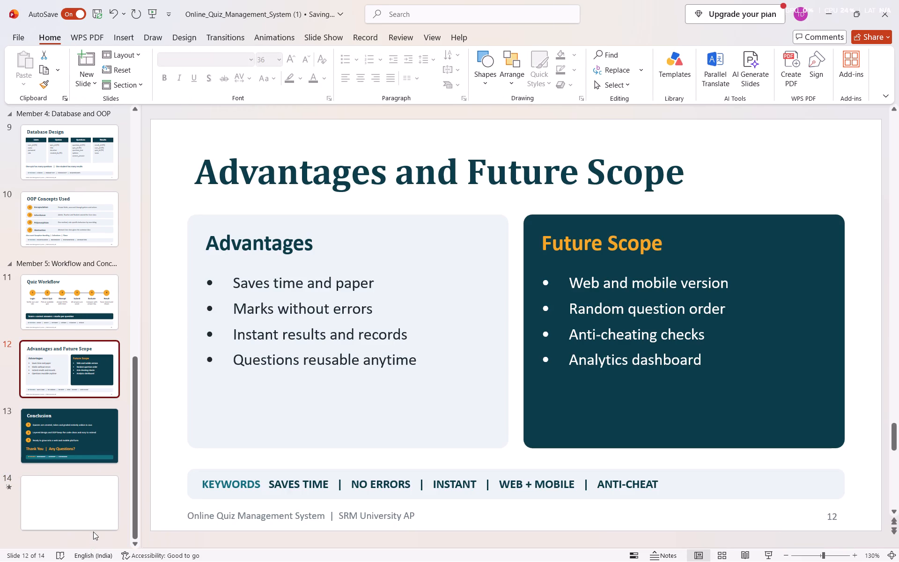
{"action": "left_click", "coordinate": [94, 531]}
{"action": "left_click", "coordinate": [99, 524]}
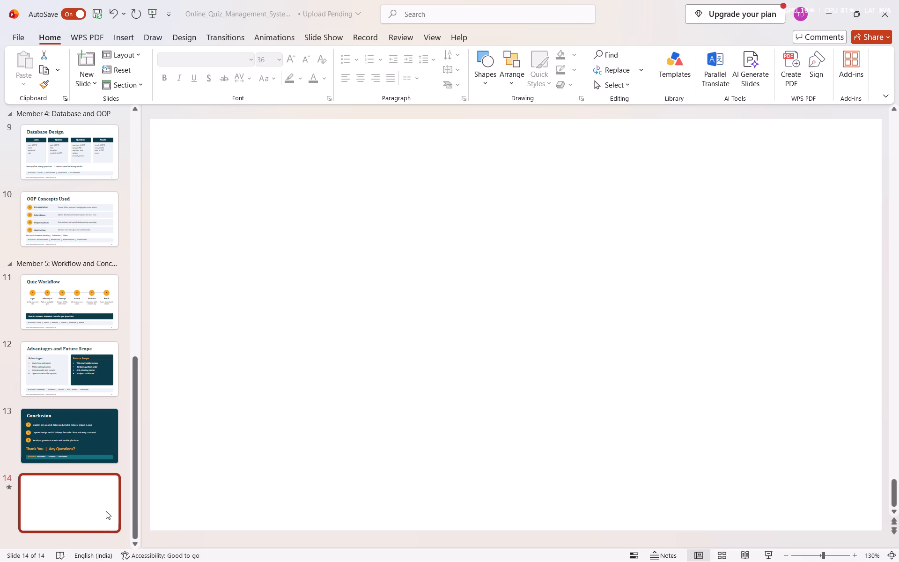
{"action": "left_click", "coordinate": [106, 511]}
{"action": "left_click", "coordinate": [175, 523]}
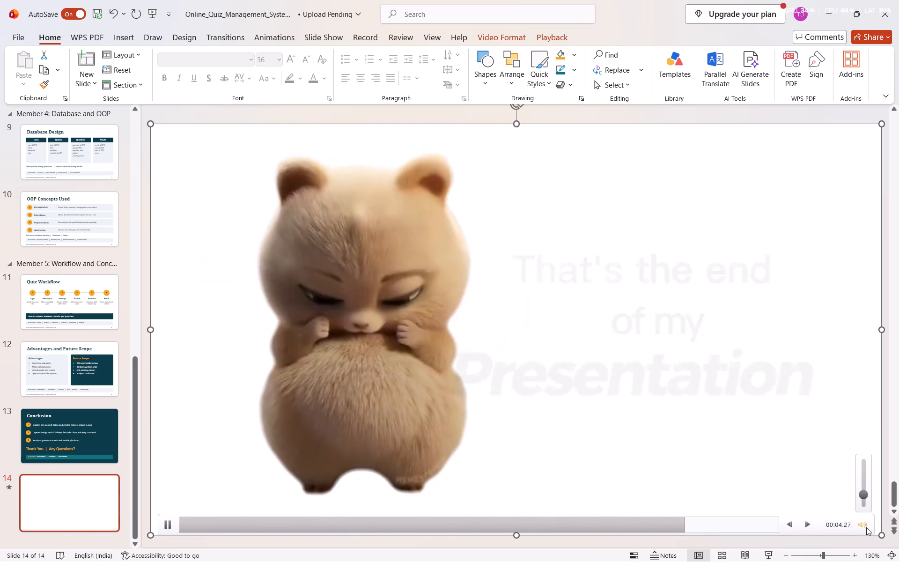
{"action": "left_click_drag", "start_coordinate": [863, 494], "coordinate": [862, 515]}
{"action": "left_click", "coordinate": [540, 368]}
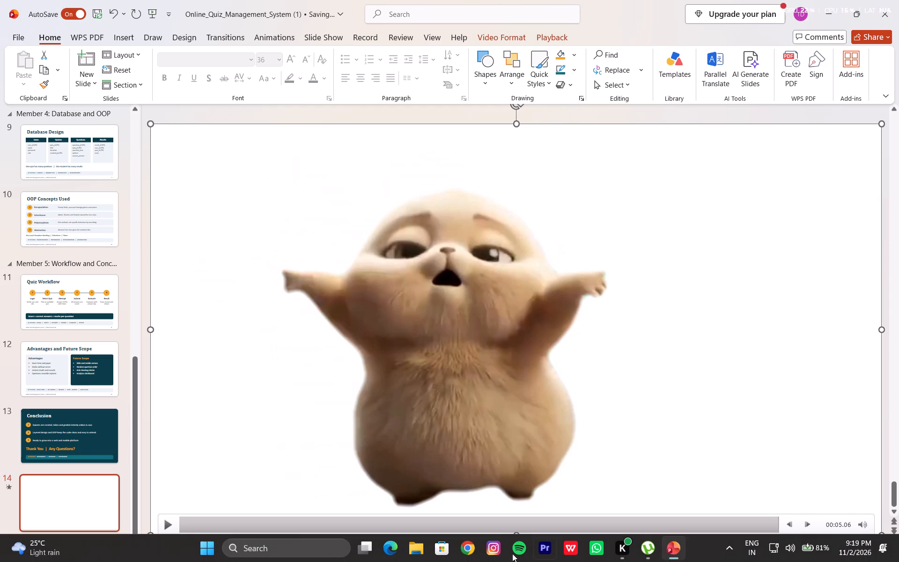
Switch to File Explorer, play the hamster video from the recent files and from Downloads, and close the player and file window.
{"action": "double_click", "coordinate": [409, 549]}
{"action": "left_click", "coordinate": [409, 549]}
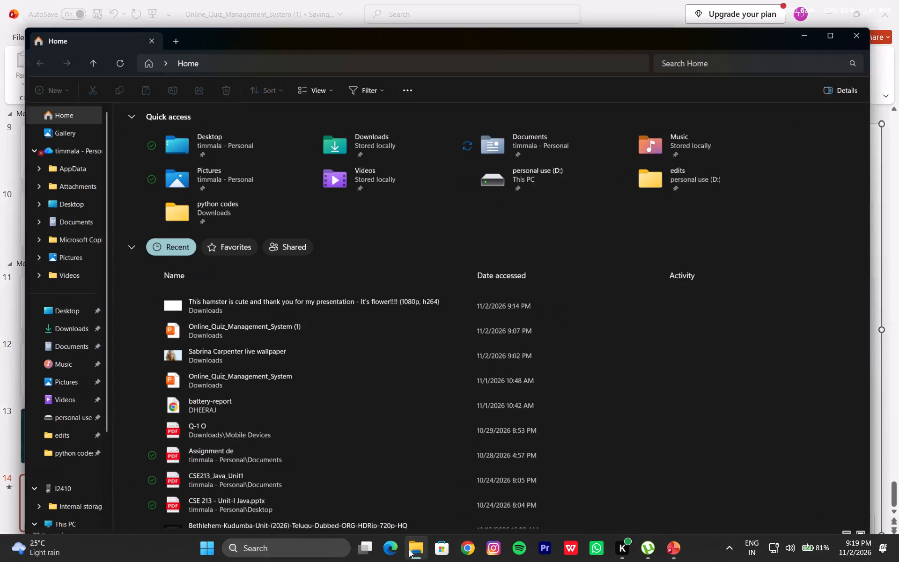
{"action": "double_click", "coordinate": [309, 290]}
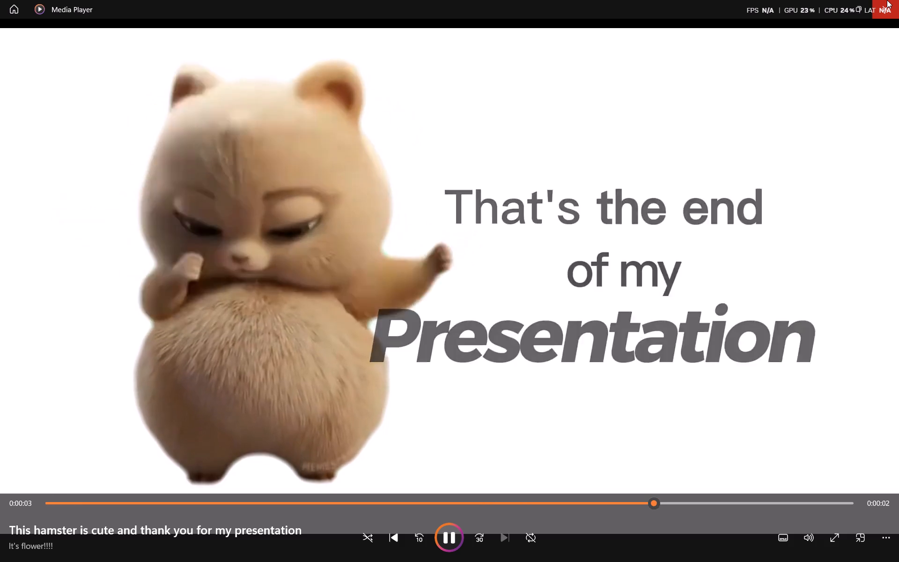
{"action": "left_click", "coordinate": [887, 0]}
{"action": "scroll", "coordinate": [321, 303], "scroll_direction": "up", "scroll_amount": 3}
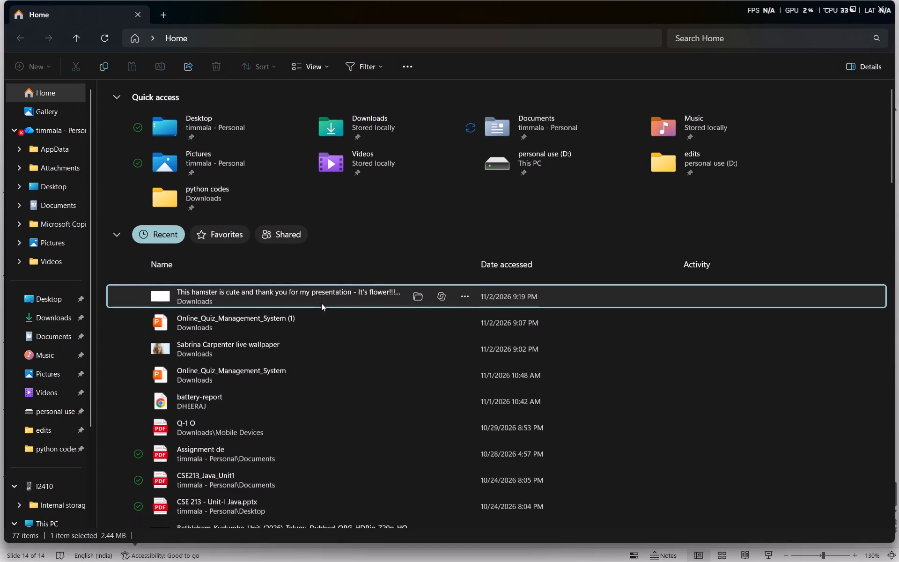
{"action": "left_click", "coordinate": [52, 321]}
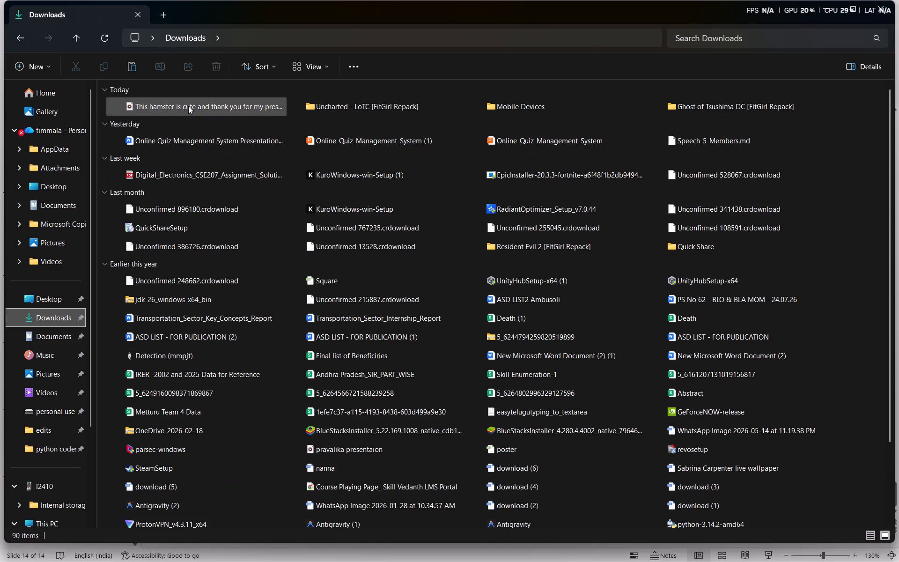
{"action": "double_click", "coordinate": [188, 106]}
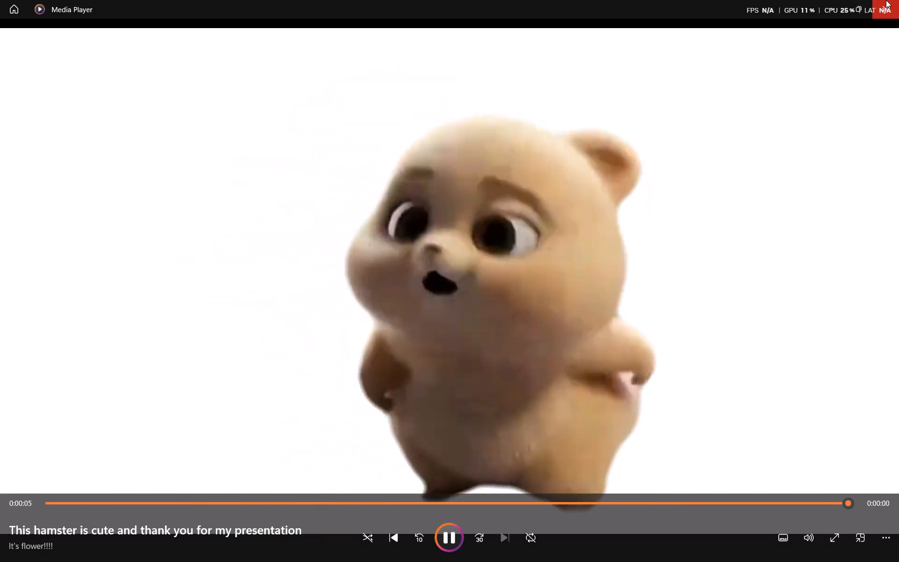
{"action": "left_click", "coordinate": [886, 0]}
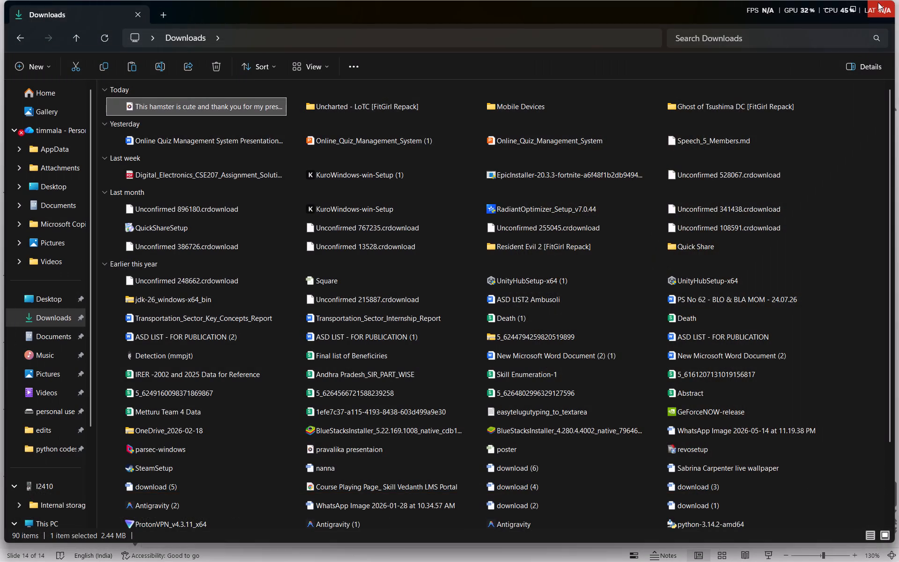
{"action": "left_click", "coordinate": [878, 2]}
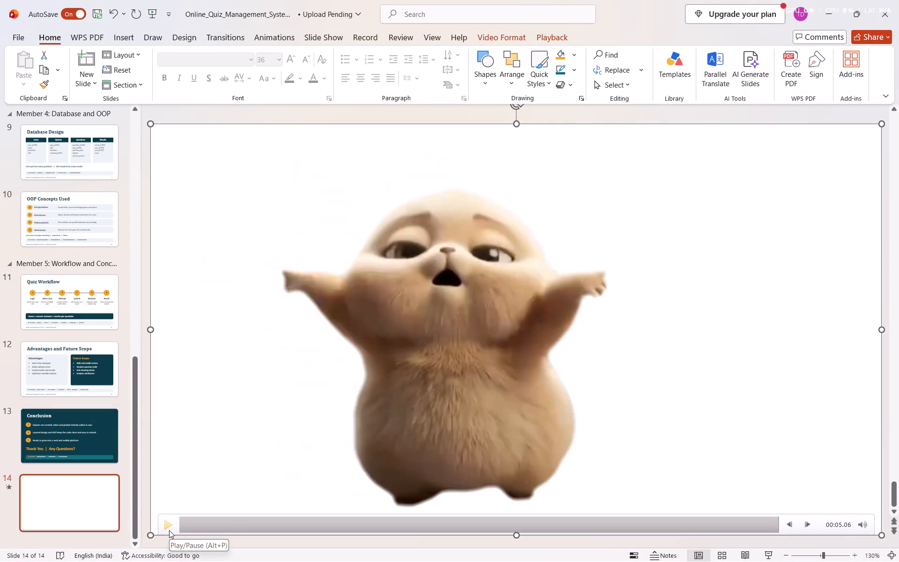
Run the slide show from the beginning and advance through all slides to the hamster video on slide 14.
{"action": "key", "text": "F5"}
{"action": "key", "text": "Right"}
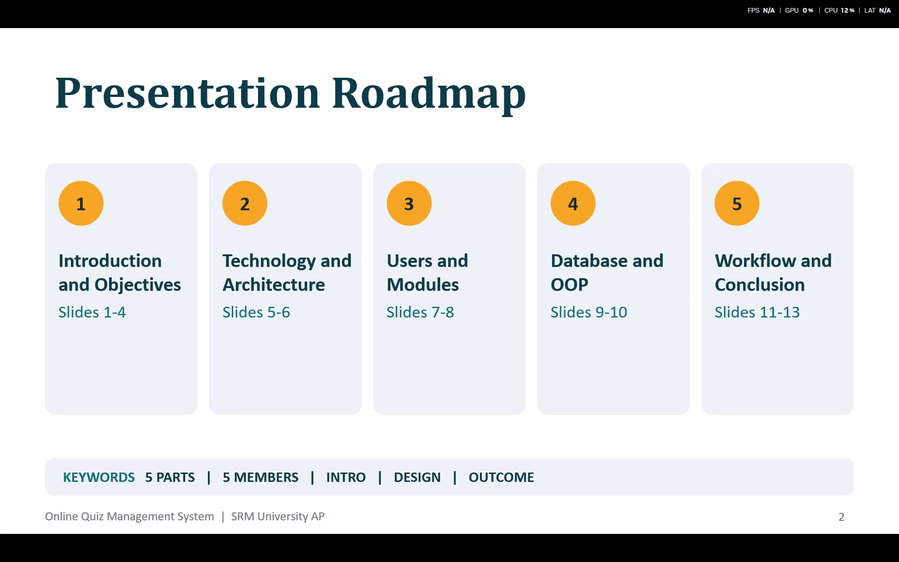
{"action": "key", "text": "Right"}
{"action": "key", "text": "Right"}
{"action": "key", "text": "Right"}
{"action": "key", "text": "Right"}
{"action": "key", "text": "Right"}
{"action": "key", "text": "Right"}
{"action": "key", "text": "Right"}
{"action": "left_click", "coordinate": [169, 530]}
{"action": "key", "text": "Right"}
{"action": "key", "text": "Right"}
{"action": "key", "text": "Right"}
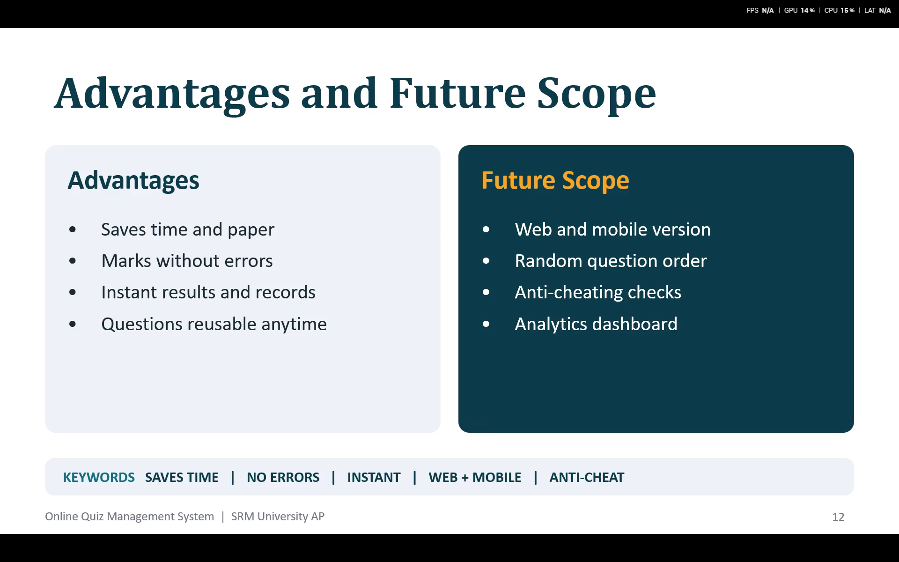
{"action": "key", "text": "Right"}
{"action": "key", "text": "Right"}
Go back to the Conclusion slide, advance to slide 14 to watch the full video, and exit the slide show.
{"action": "key", "text": "Left"}
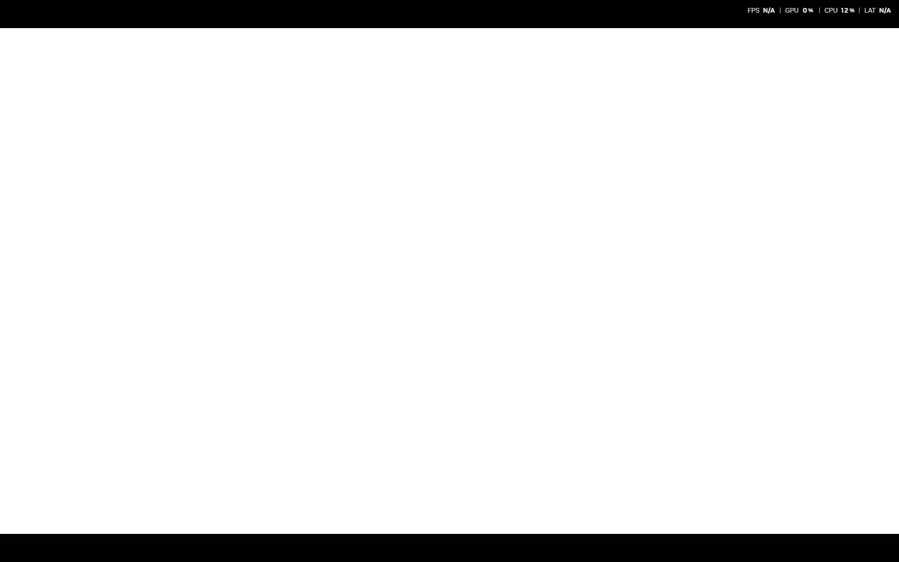
{"action": "key", "text": "Left"}
{"action": "key", "text": "Left"}
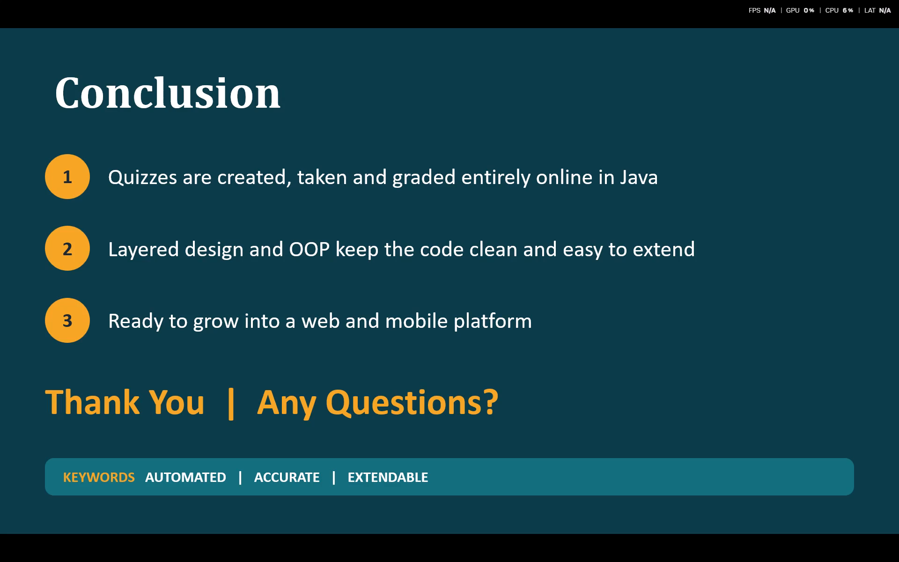
{"action": "key", "text": "Right"}
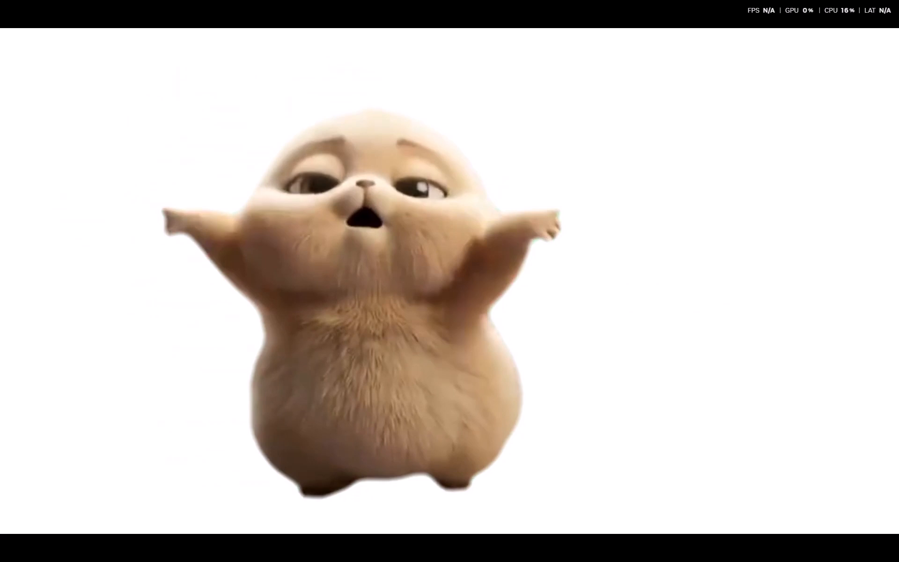
{"action": "key", "text": "Escape"}
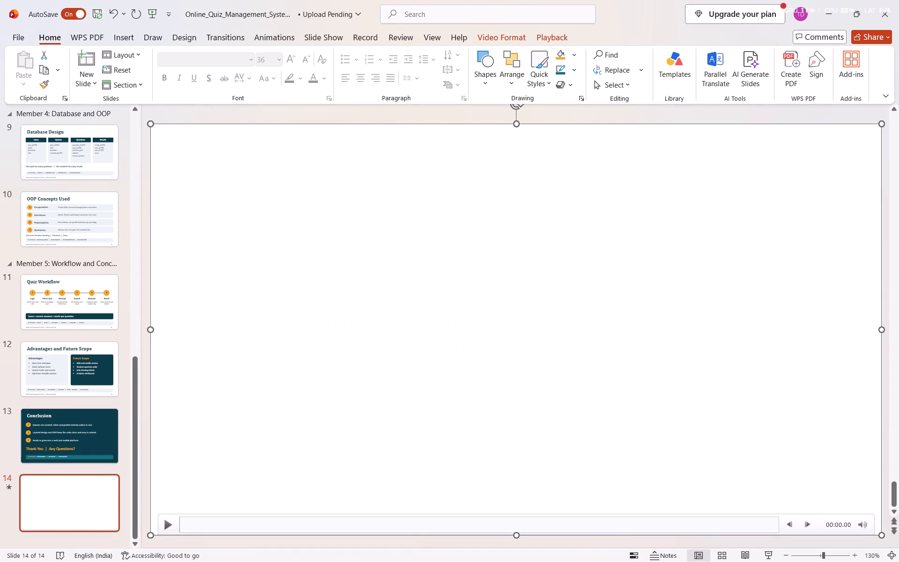
Select the hamster video on slide 14.
{"action": "left_click", "coordinate": [521, 122]}
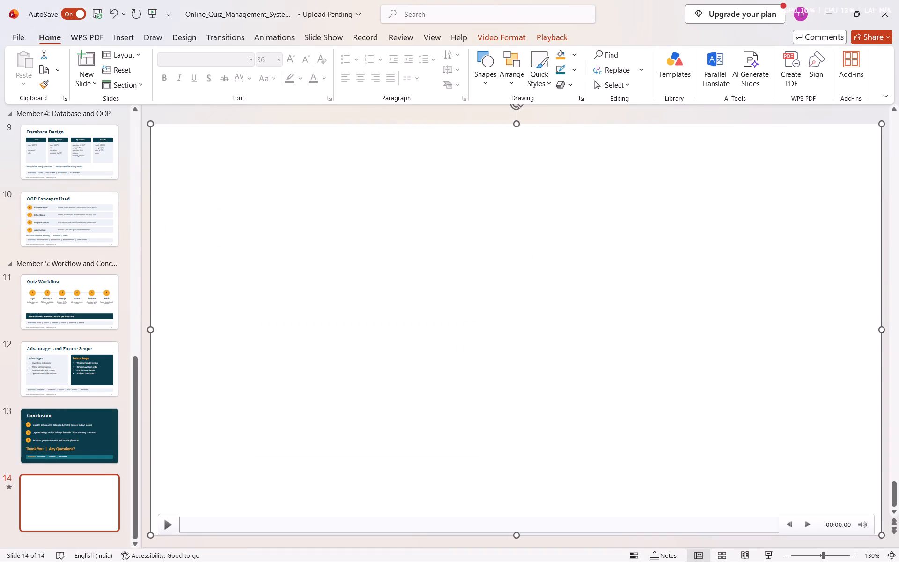